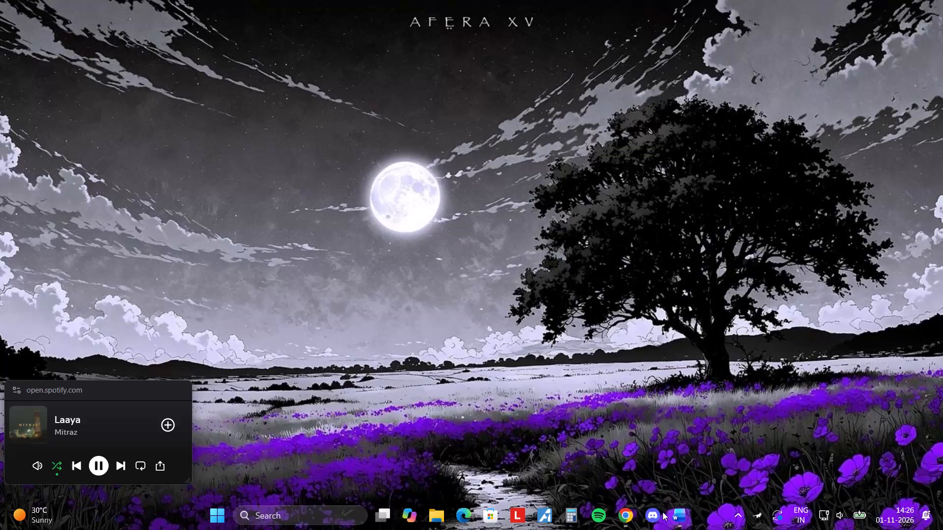
pyautogui.click(625, 512)
pyautogui.click(581, 463)
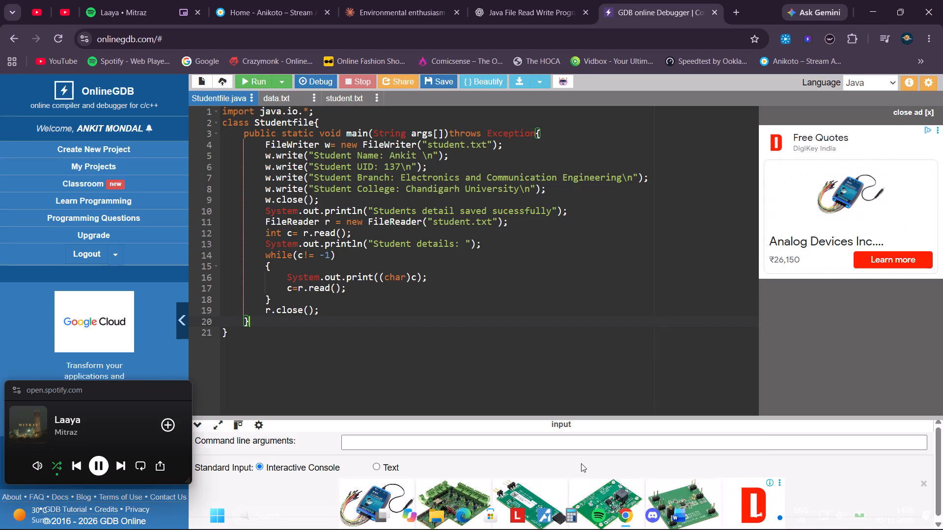
pyautogui.click(572, 0)
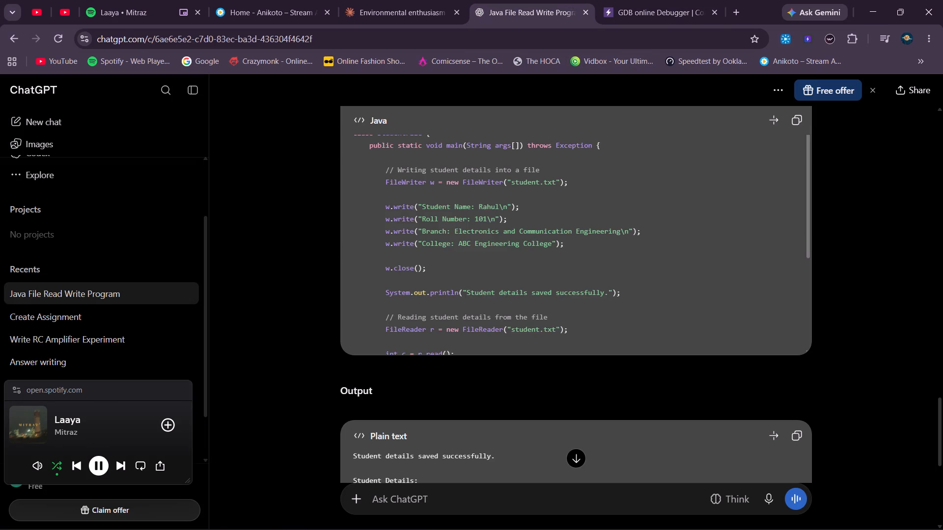
pyautogui.scroll(-4, 418, 451)
pyautogui.click(400, 501)
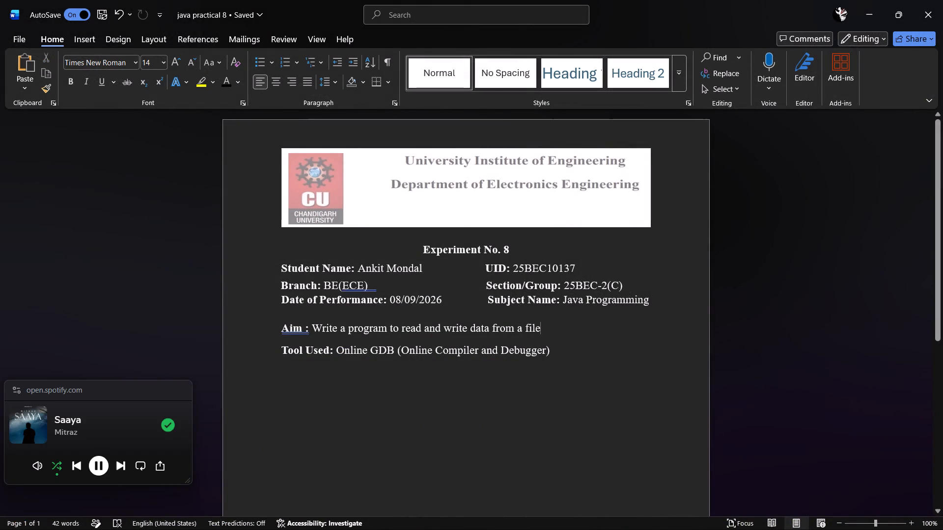
pyautogui.press('.')
# Add a bold "Theory:" heading on a new line below Tool Used and paste the copied theory paragraphs under it.
pyautogui.click(560, 353)
pyautogui.press('Return')
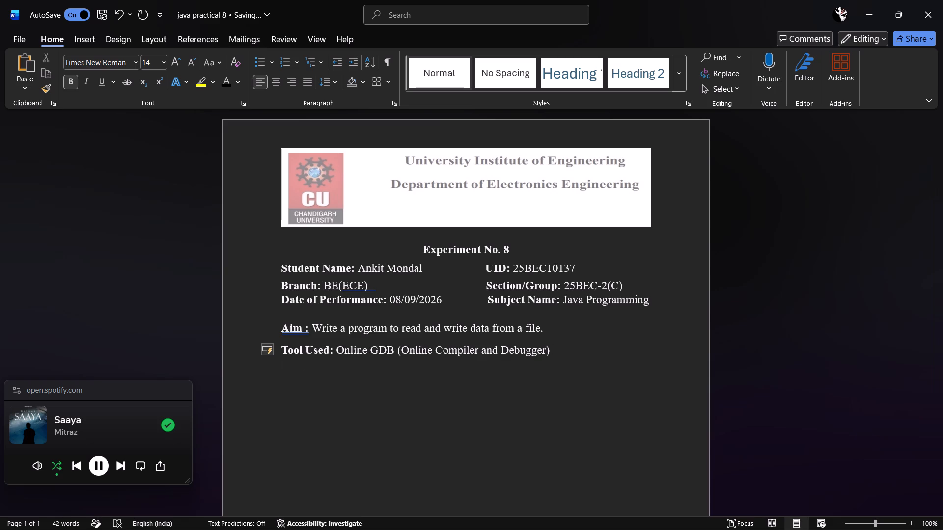
pyautogui.press('t')
pyautogui.hotkey('shift', ':')
pyautogui.press('Return')
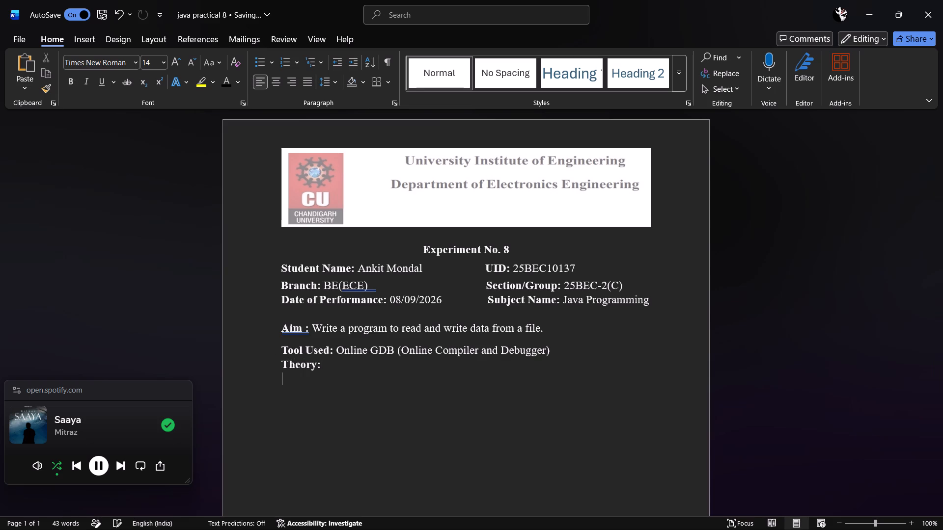
pyautogui.hotkey('ctrl', 'v')
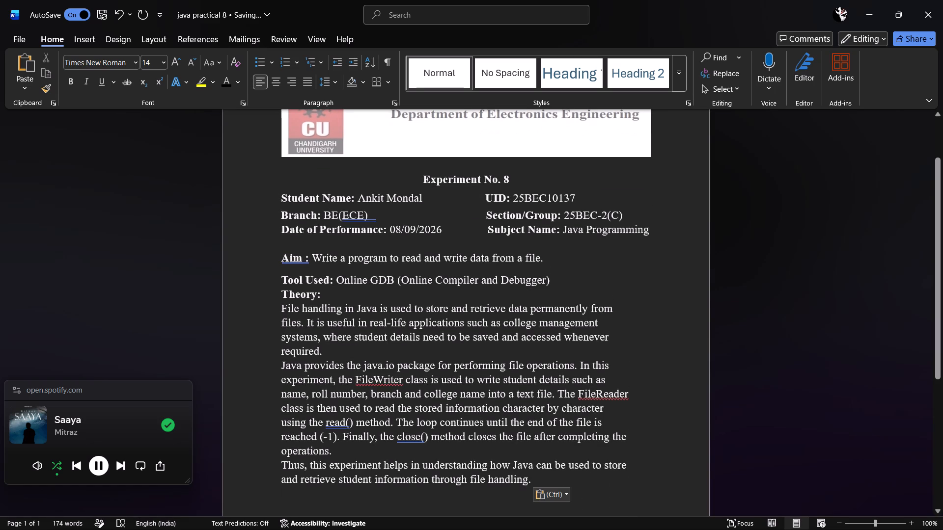
# Check the font and size of the pasted theory paragraphs and of the "Experiment No. 8" heading.
pyautogui.moveTo(278, 305); pyautogui.dragTo(556, 492)
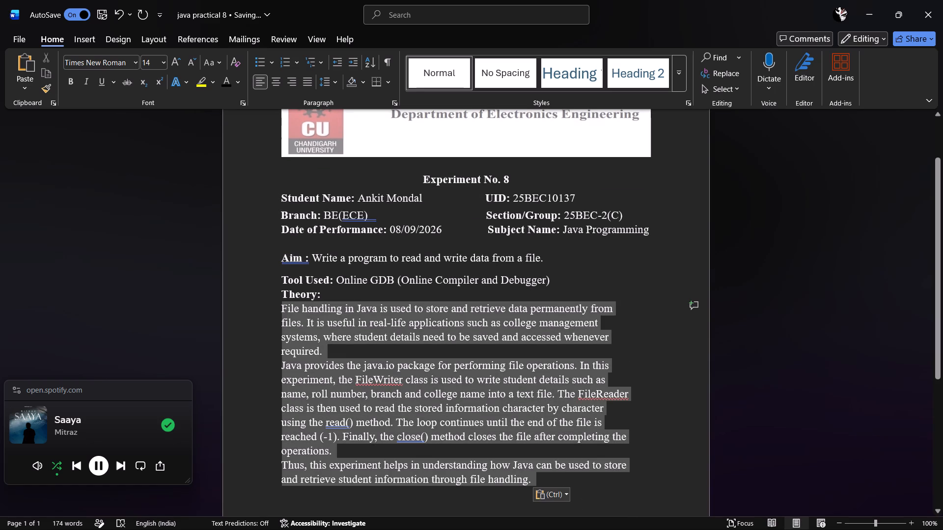
pyautogui.moveTo(556, 492); pyautogui.dragTo(556, 493)
pyautogui.click(436, 478)
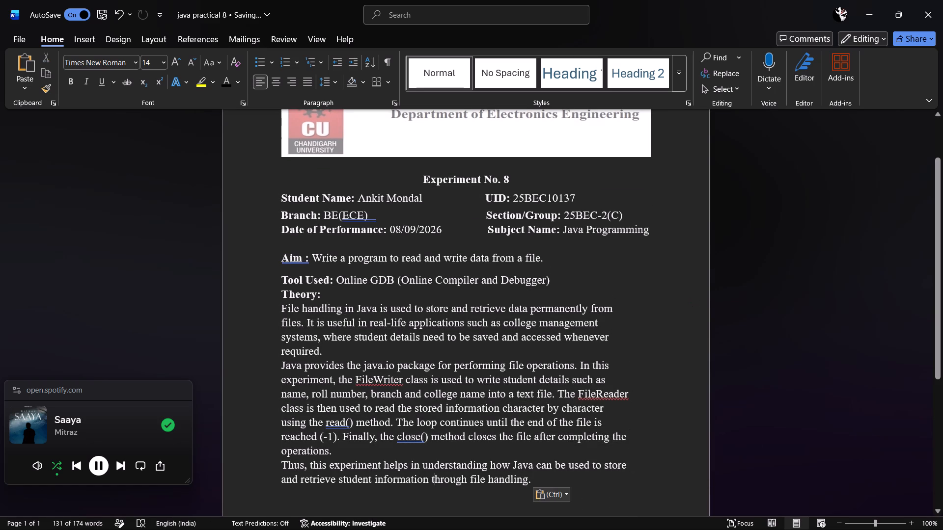
pyautogui.moveTo(420, 177); pyautogui.dragTo(431, 178)
pyautogui.click(421, 178)
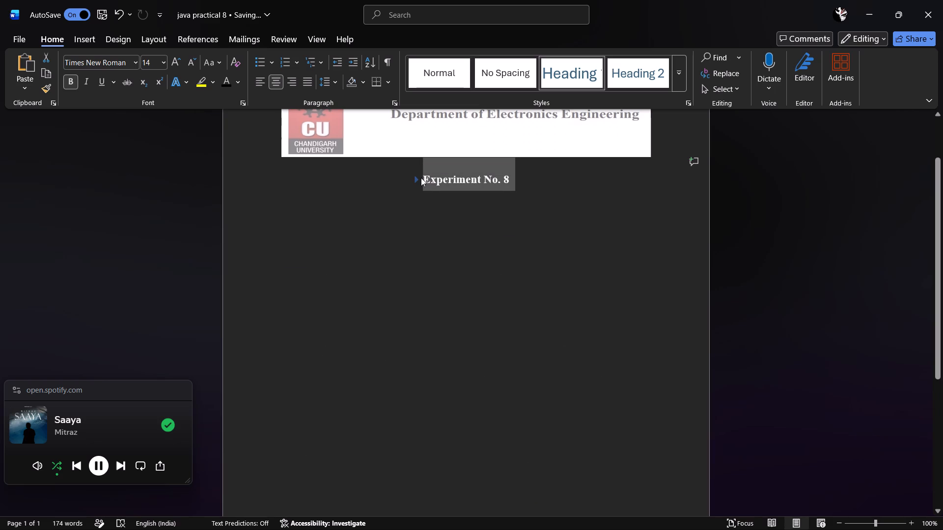
pyautogui.click(432, 177)
pyautogui.moveTo(427, 177); pyautogui.dragTo(440, 177)
pyautogui.click(440, 177)
pyautogui.moveTo(425, 178); pyautogui.dragTo(522, 182)
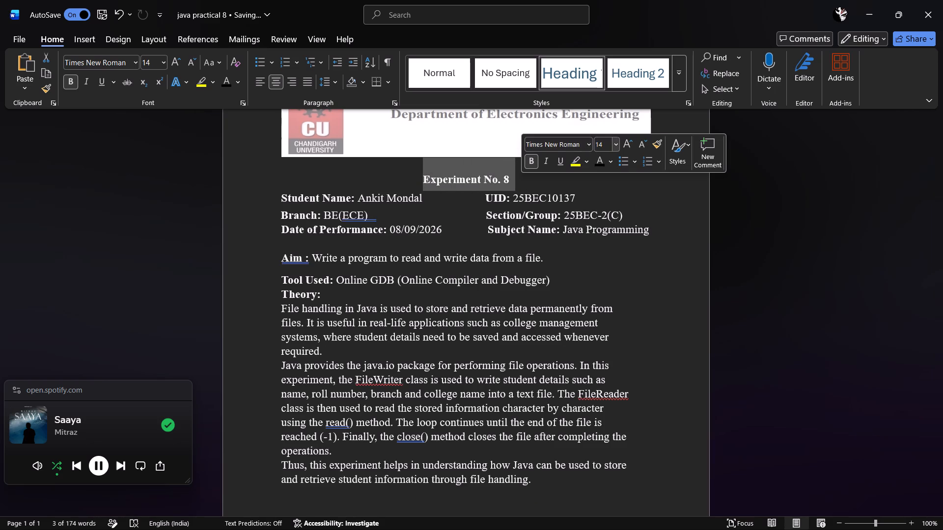
pyautogui.click(285, 188)
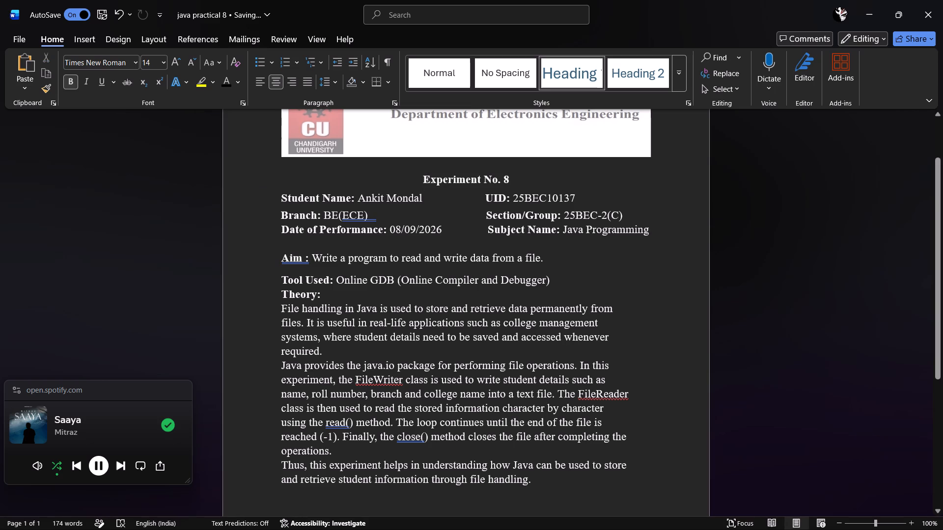
# In the Date of Performance line, clear the day and set the month to 10, keeping the slashes and year.
pyautogui.click(399, 234)
pyautogui.press('BackSpace')
pyautogui.press('BackSpace')
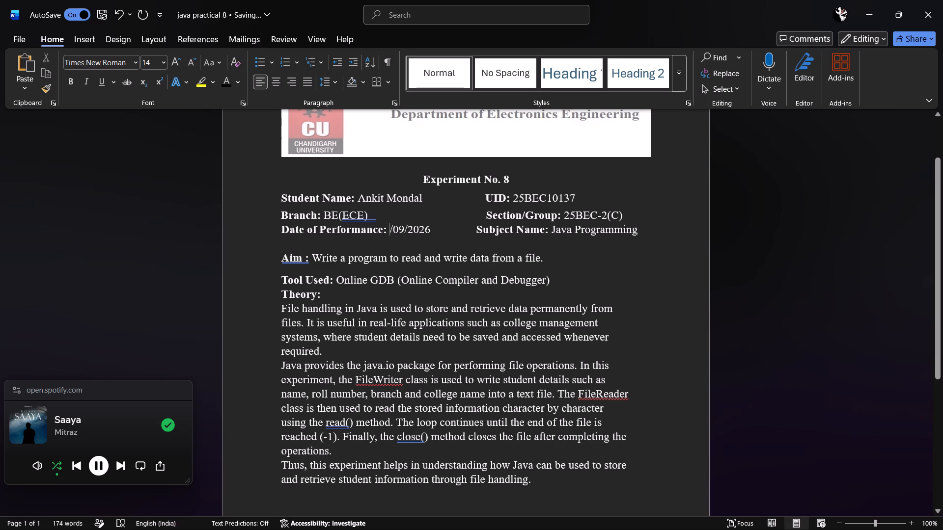
pyautogui.click(401, 229)
pyautogui.press('Right')
pyautogui.press('BackSpace')
pyautogui.press('BackSpace')
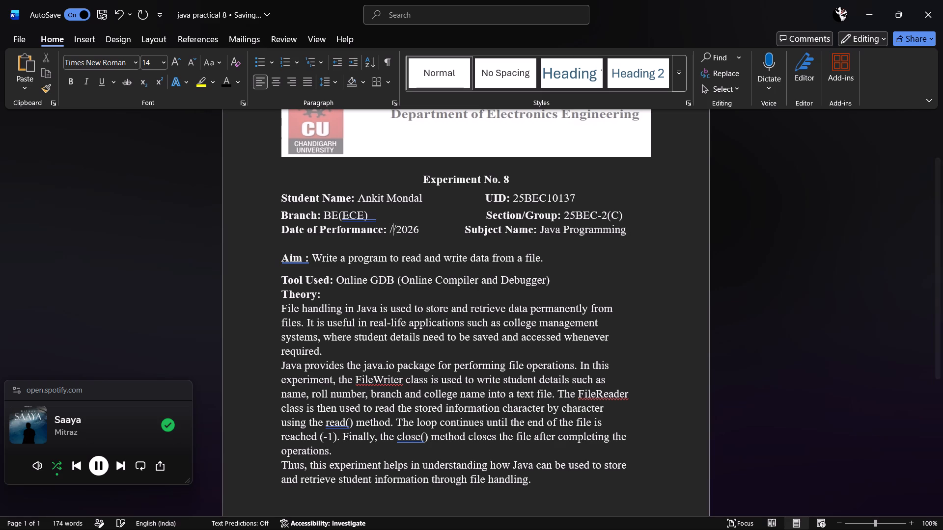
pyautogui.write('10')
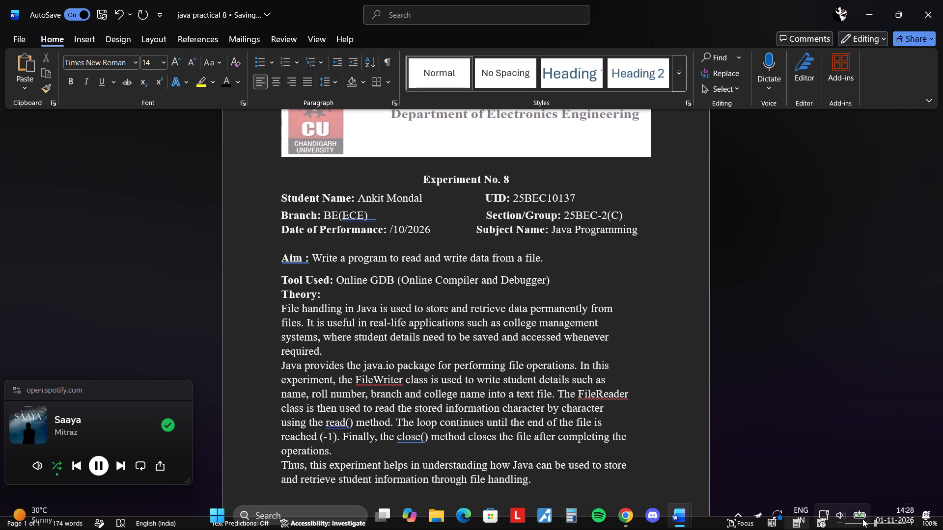
# Open the system calendar to look up a date for the Date of Performance.
pyautogui.click(893, 518)
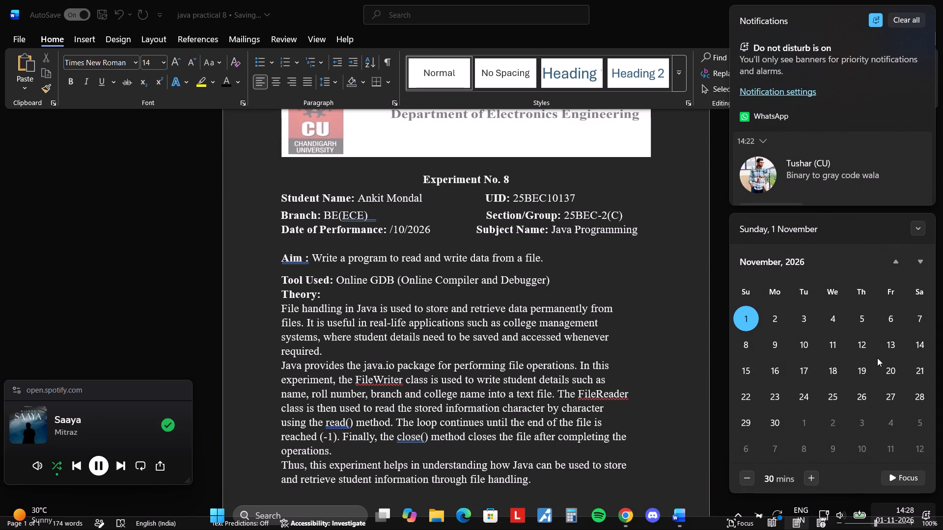
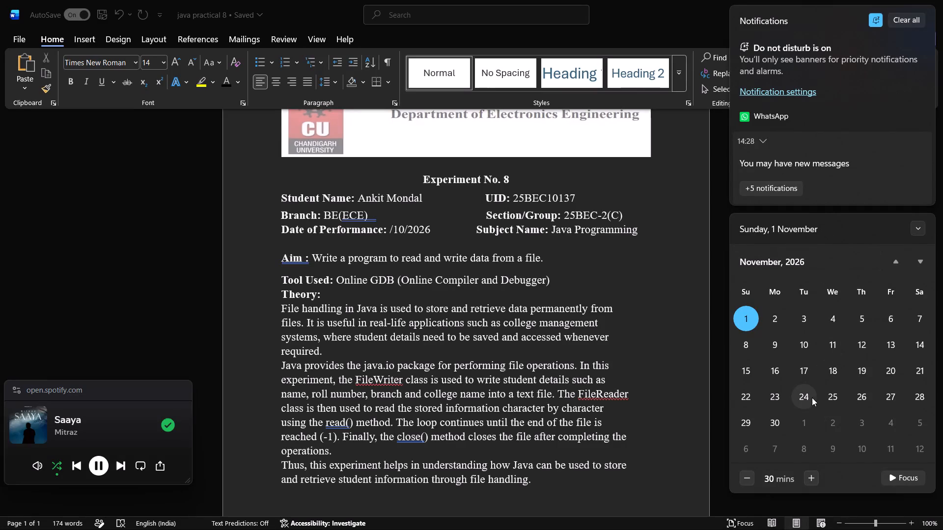
# Browse the system calendar back to October 2026 and select Tuesday the 27th to look up the Date of Performance.
pyautogui.scroll(1, 798, 374)
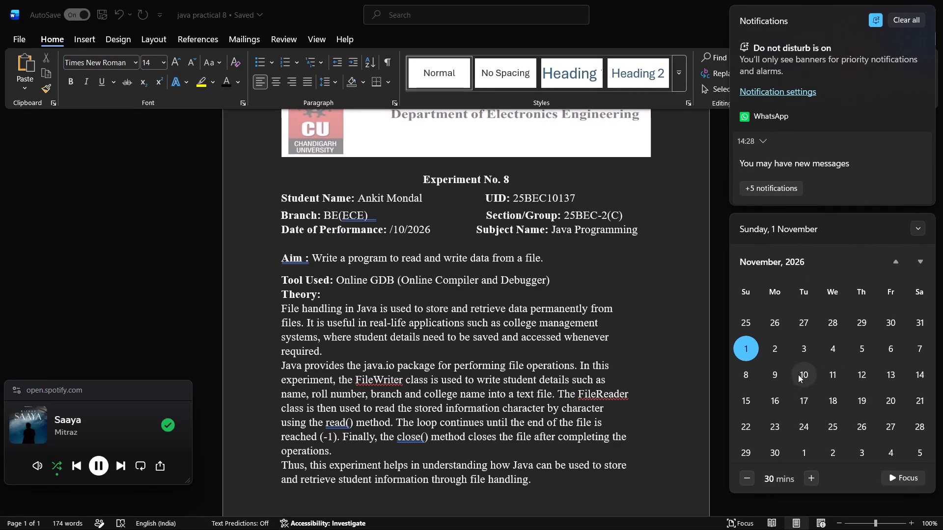
pyautogui.scroll(1, 798, 374)
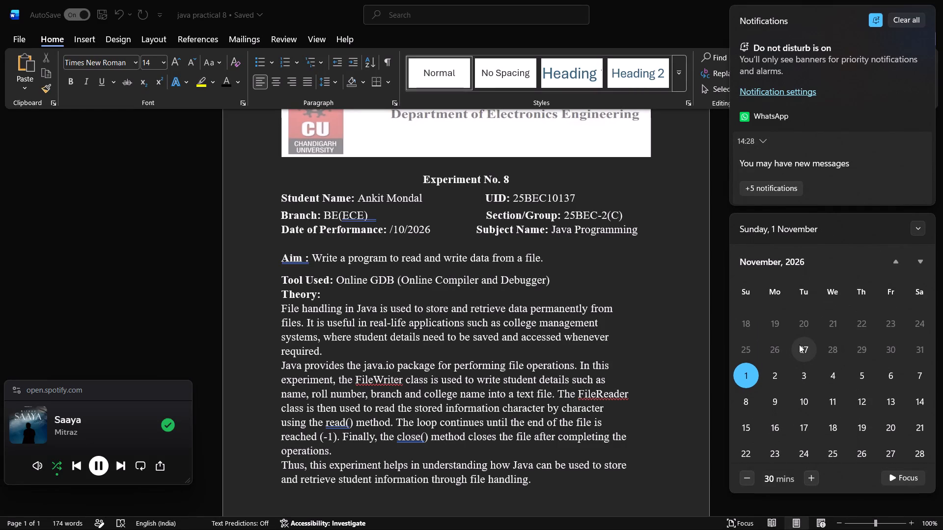
pyautogui.click(799, 344)
pyautogui.scroll(1, 801, 357)
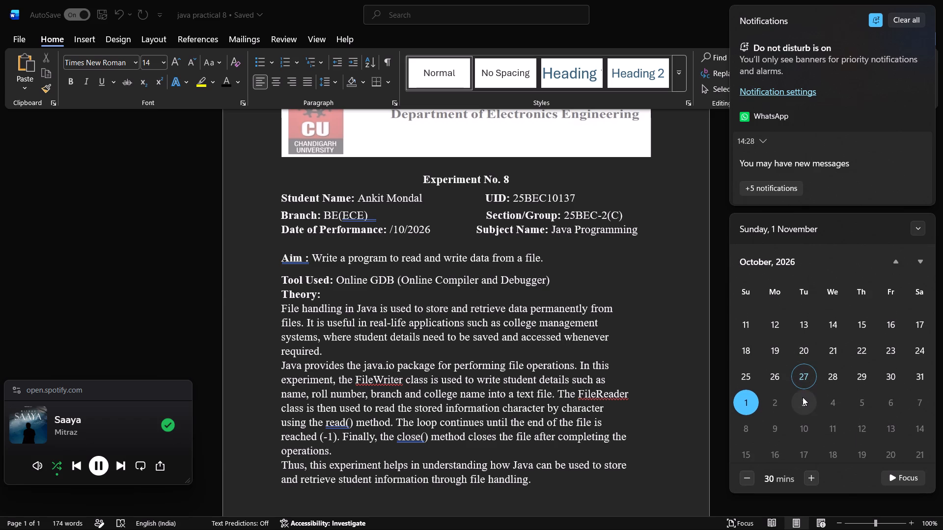
pyautogui.click(802, 397)
pyautogui.click(802, 380)
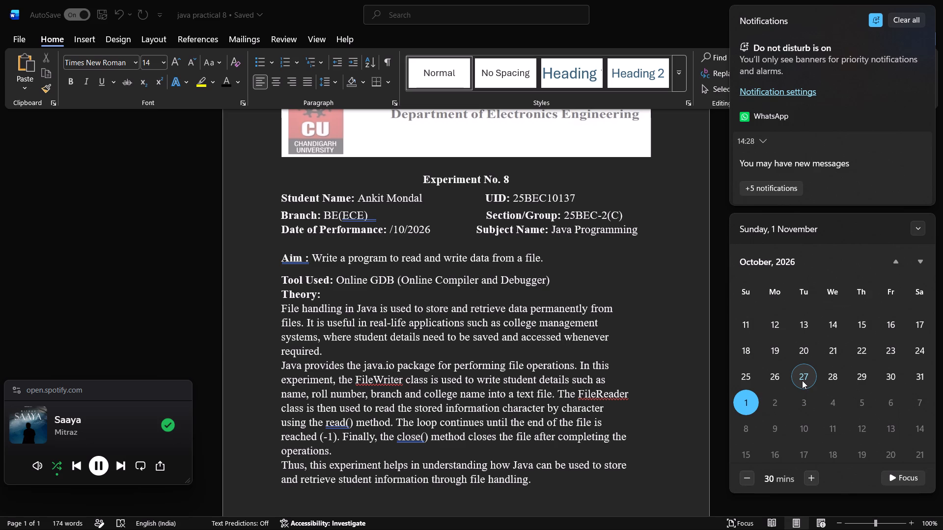
pyautogui.click(804, 375)
pyautogui.click(799, 381)
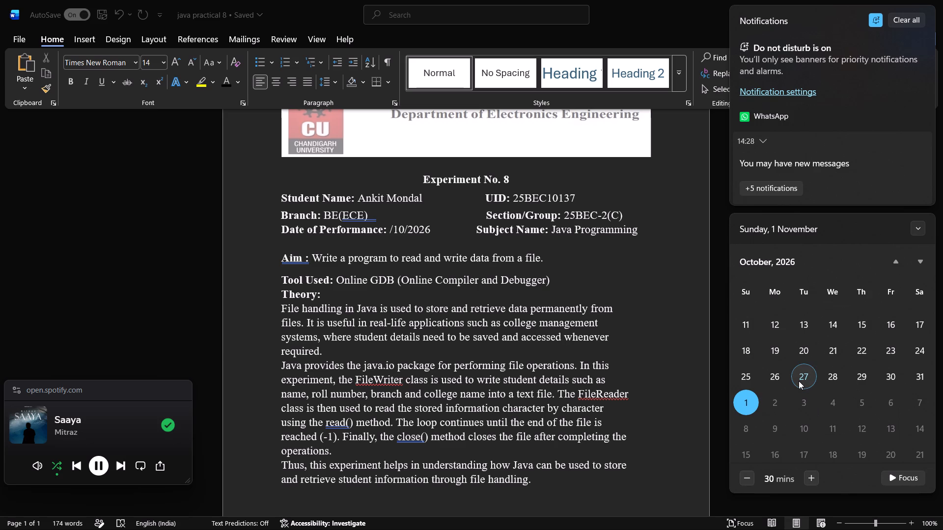
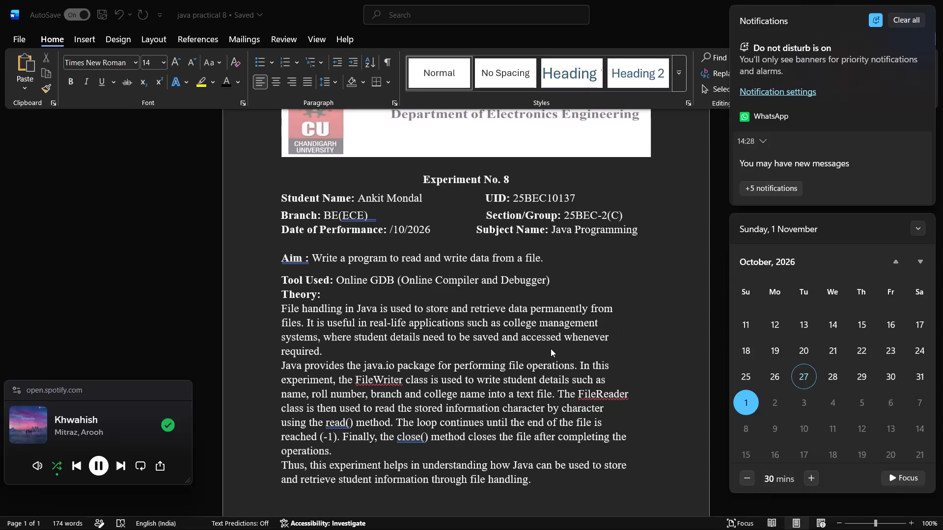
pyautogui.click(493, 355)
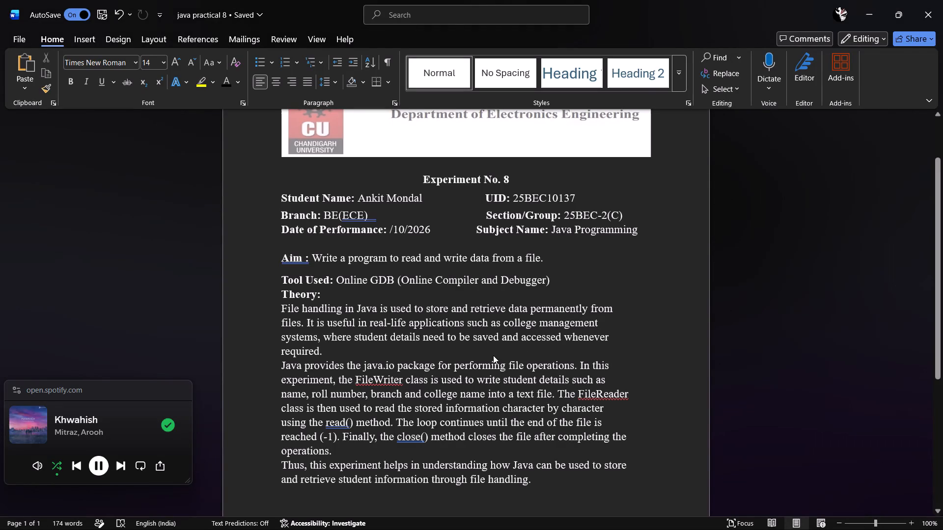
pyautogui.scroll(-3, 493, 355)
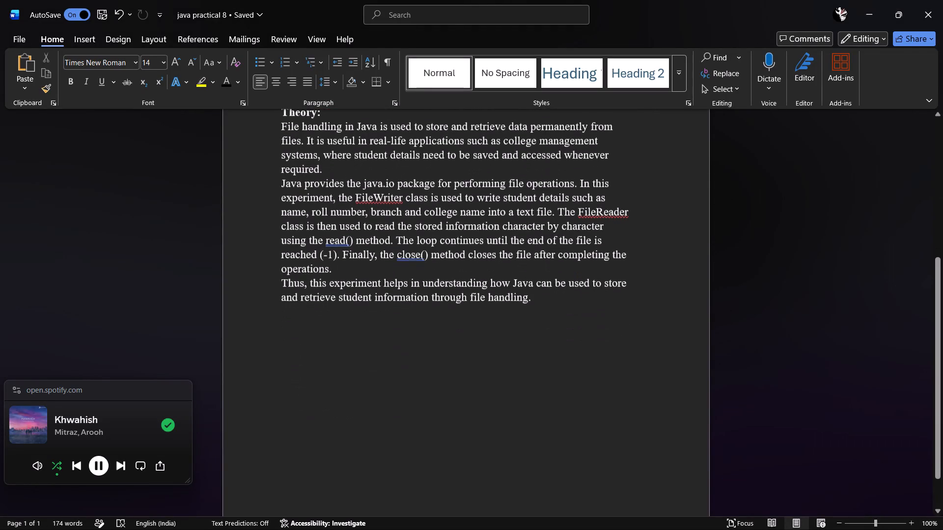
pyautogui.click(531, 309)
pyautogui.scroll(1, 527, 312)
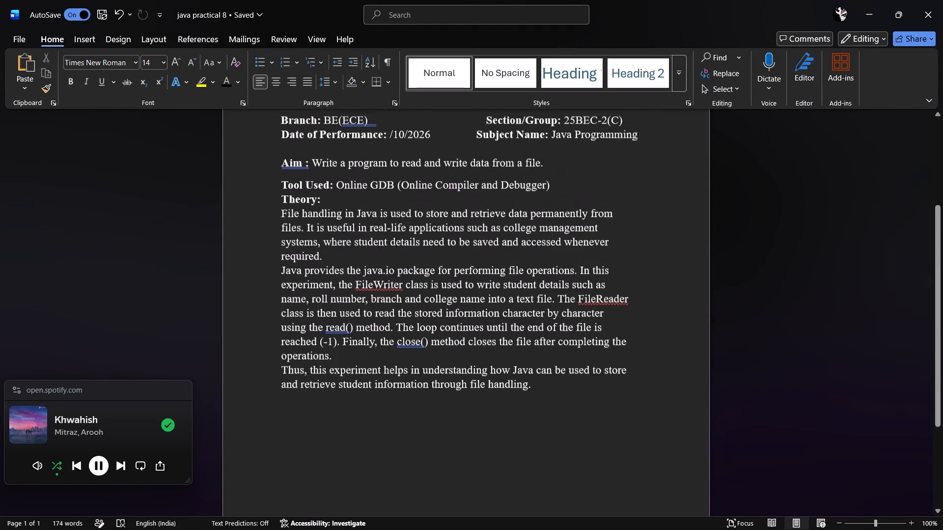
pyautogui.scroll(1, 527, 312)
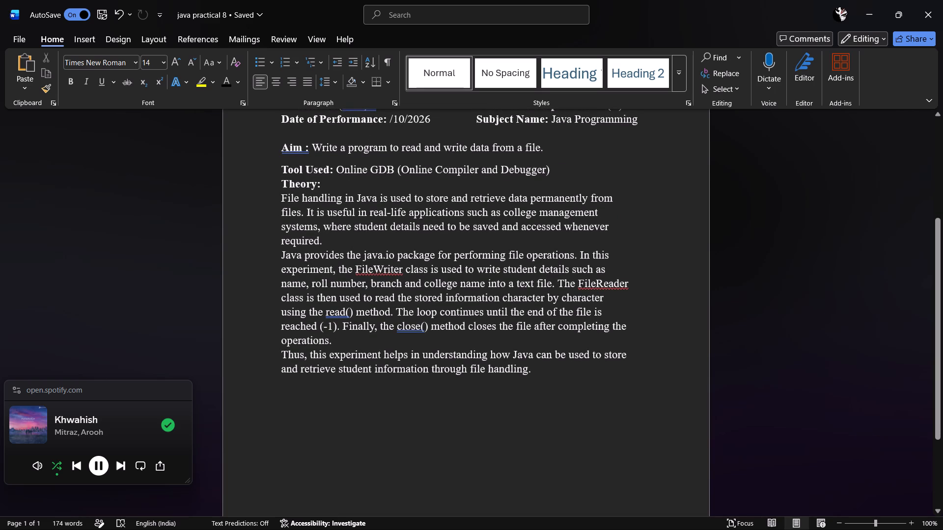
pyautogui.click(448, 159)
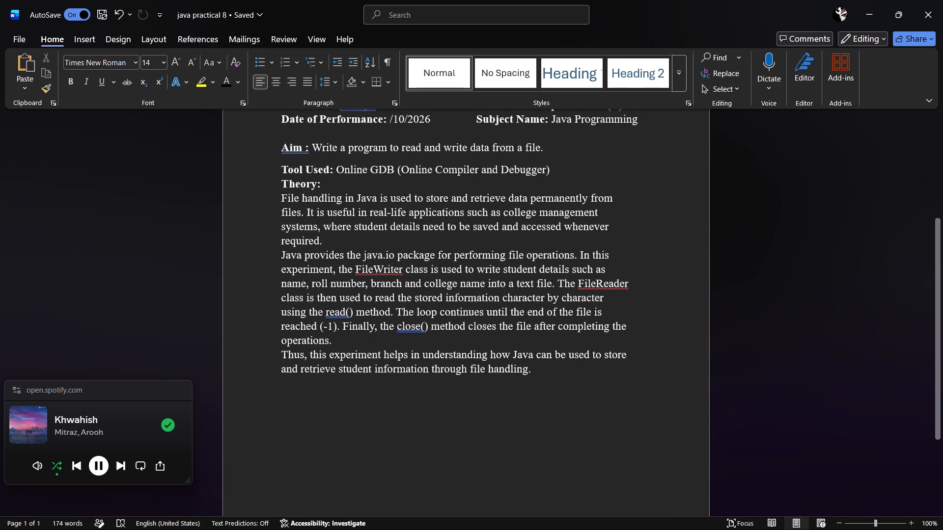
# Add a bold "Code:" heading at the start of a new line below the theory section.
pyautogui.scroll(-2, 629, 402)
pyautogui.click(388, 315)
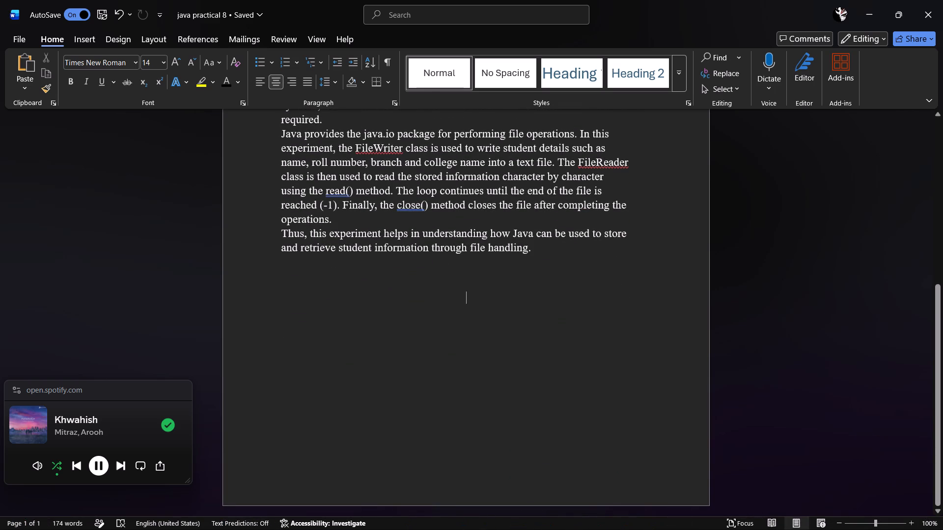
pyautogui.click(295, 279)
pyautogui.press('c')
pyautogui.write('ode')
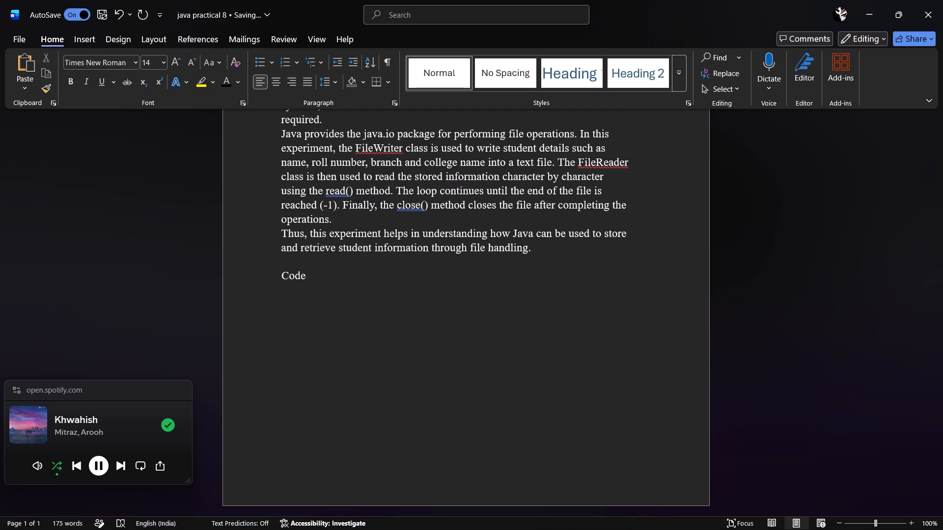
pyautogui.hotkey('shift', ':')
pyautogui.moveTo(312, 277); pyautogui.dragTo(277, 263)
pyautogui.click(290, 248)
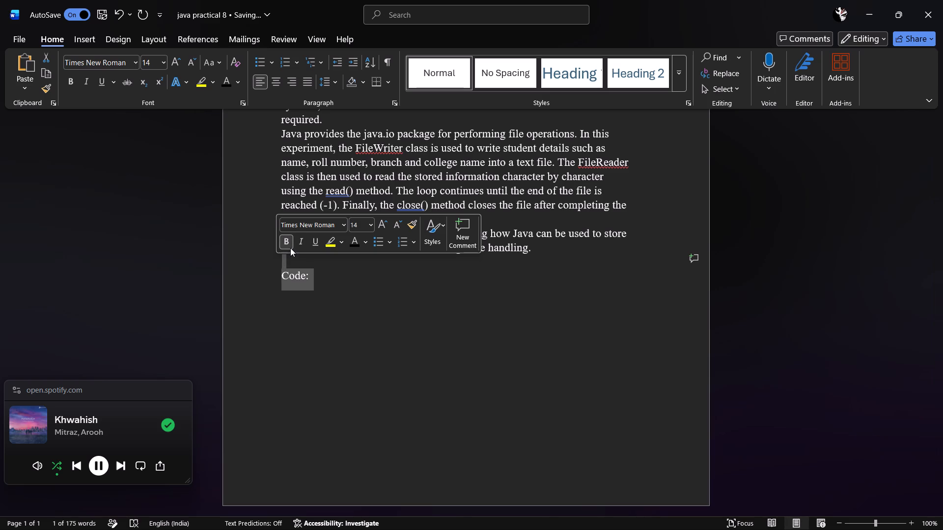
pyautogui.click(289, 261)
pyautogui.click(289, 261)
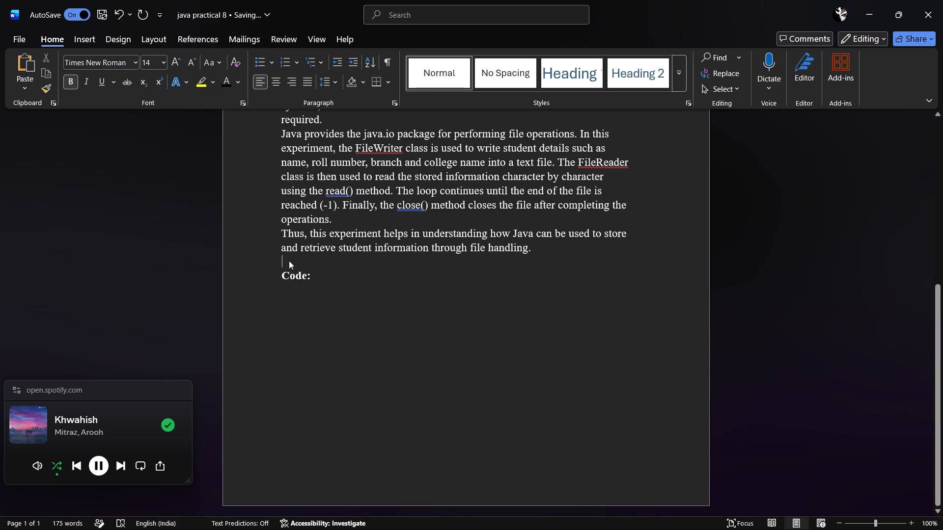
pyautogui.moveTo(289, 261); pyautogui.dragTo(276, 260)
pyautogui.tripleClick(276, 260)
pyautogui.click(284, 237)
pyautogui.click(325, 281)
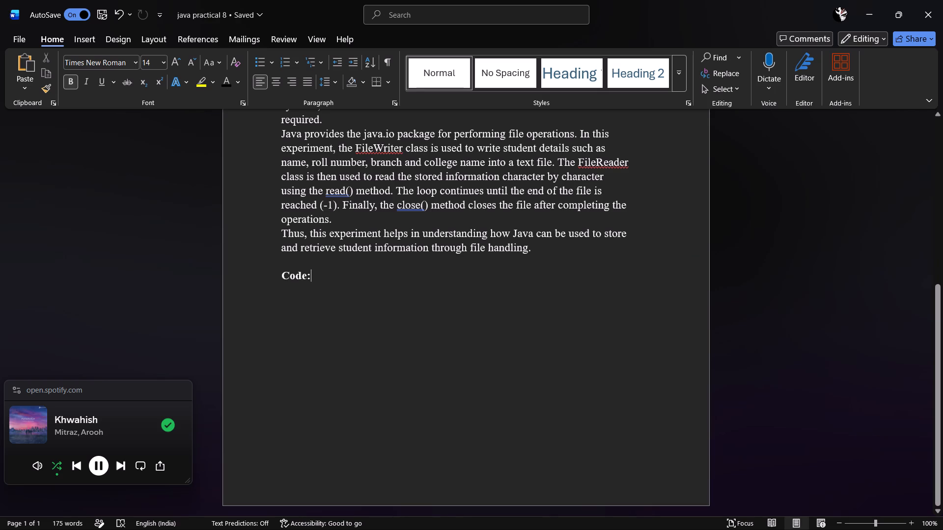
# Copy the entire Studentfile.java program from OnlineGDB in Chrome and paste it as non-bold text on a new line under the "Code:" heading in Word.
pyautogui.press('space')
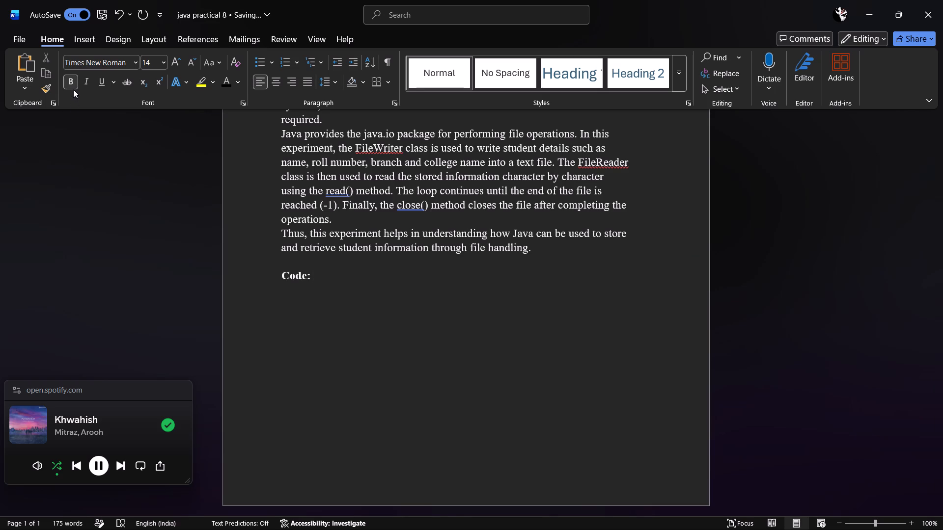
pyautogui.click(73, 89)
pyautogui.click(73, 82)
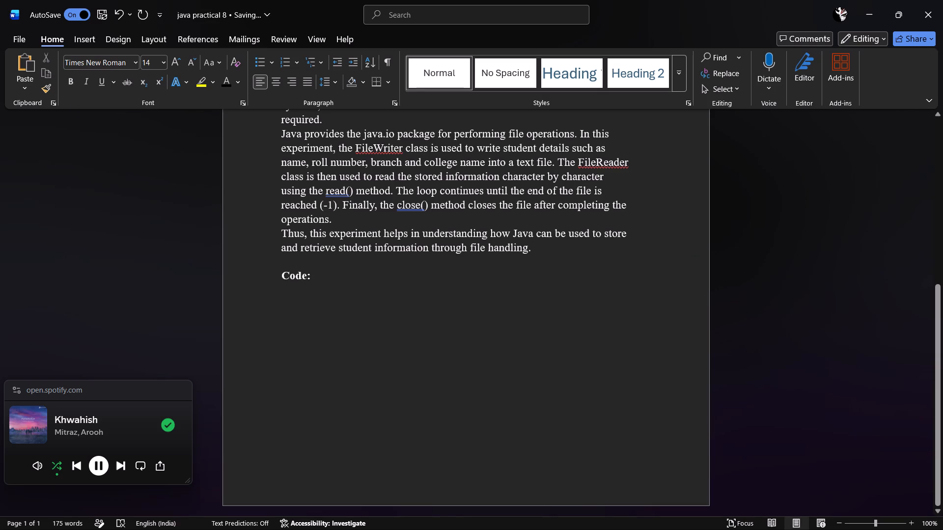
pyautogui.press('Return')
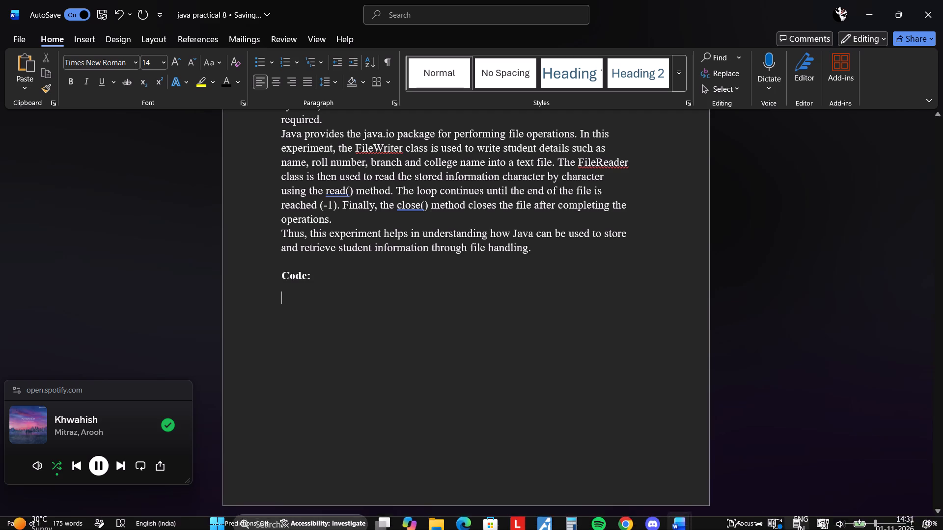
pyautogui.click(620, 516)
pyautogui.click(588, 456)
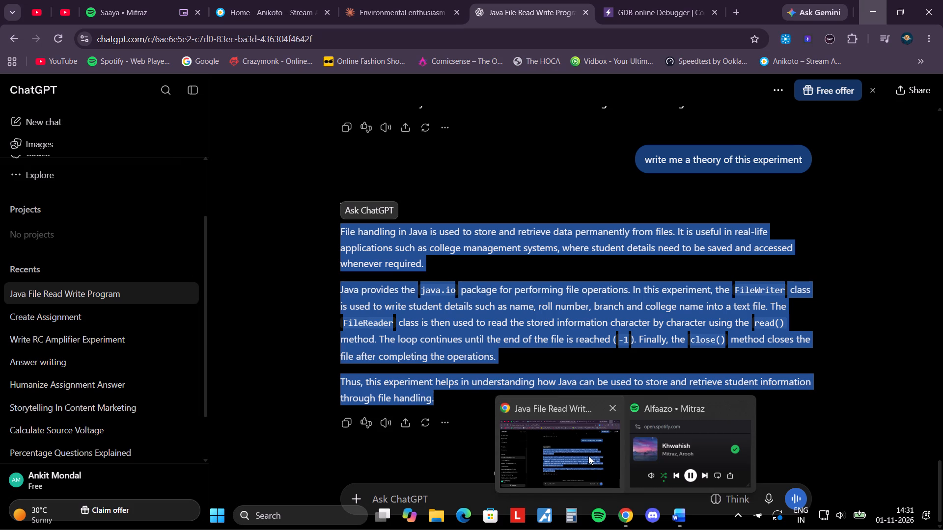
pyautogui.scroll(4, 602, 239)
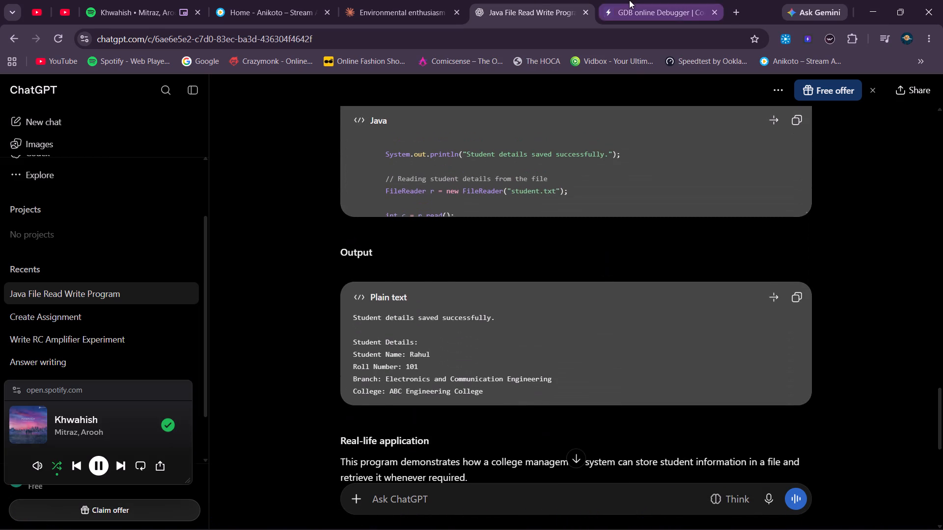
pyautogui.click(629, 0)
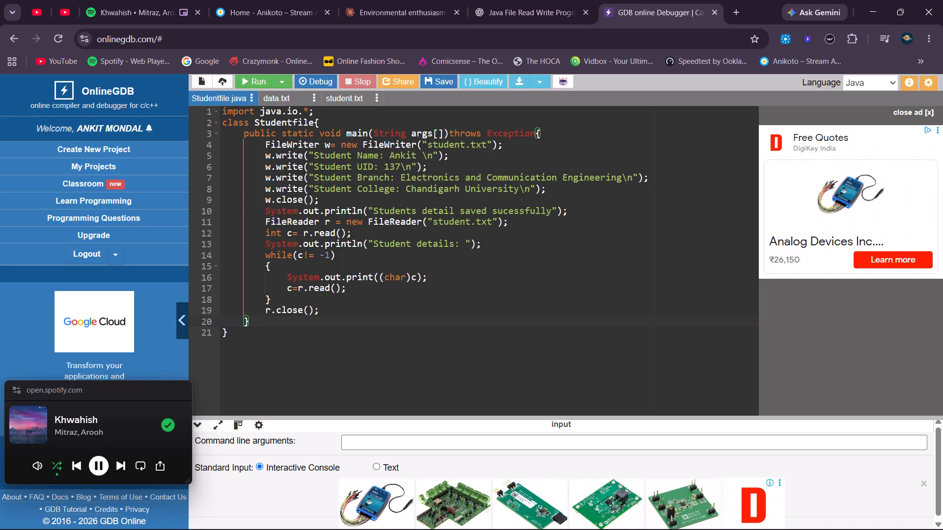
pyautogui.moveTo(237, 340); pyautogui.dragTo(224, 80)
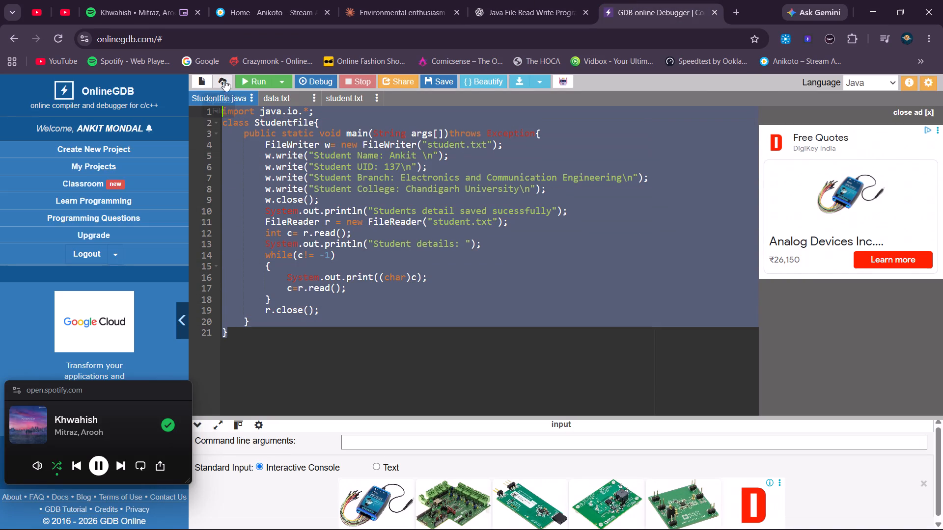
pyautogui.moveTo(224, 80); pyautogui.dragTo(224, 58)
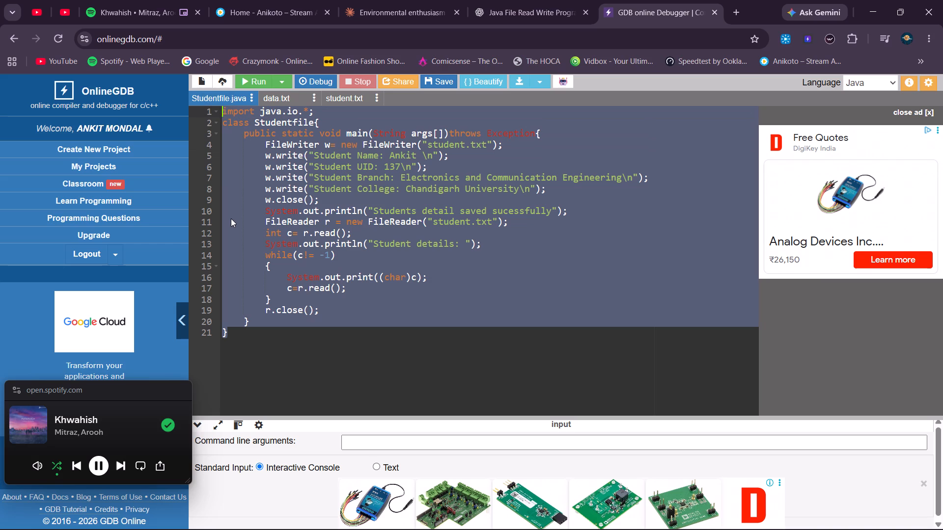
pyautogui.hotkey('ctrl', 'c')
pyautogui.hotkey('ctrl', 'c')
pyautogui.hotkey('ctrl', 'c')
pyautogui.click(860, 1)
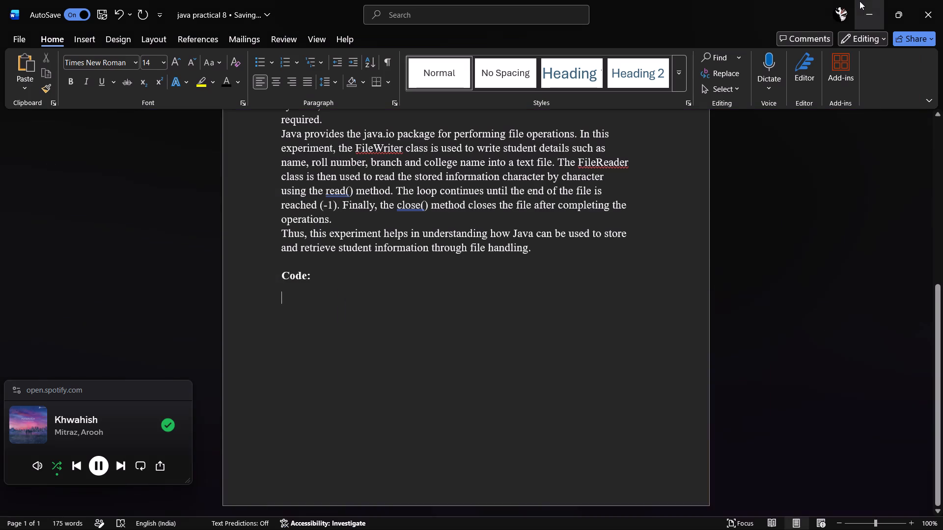
pyautogui.hotkey('ctrl', 'v')
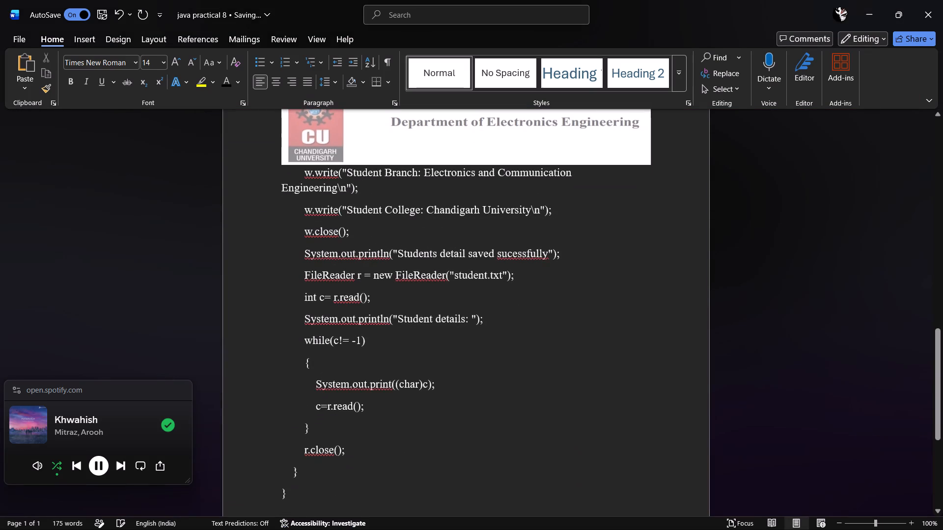
# Start a new left-aligned paragraph below the closing brace of the pasted code.
pyautogui.scroll(16, 473, 317)
pyautogui.scroll(-11, 473, 317)
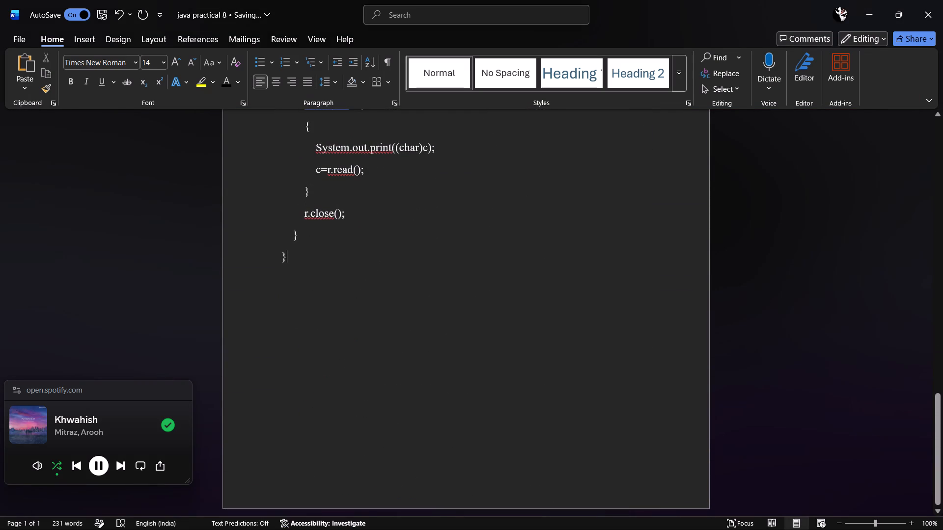
pyautogui.click(324, 326)
pyautogui.click(265, 296)
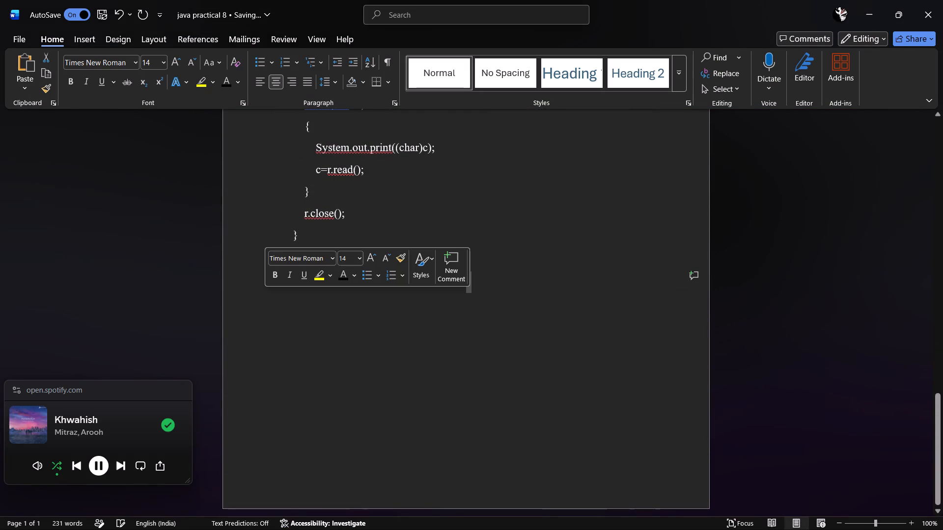
pyautogui.click(298, 294)
pyautogui.click(298, 294)
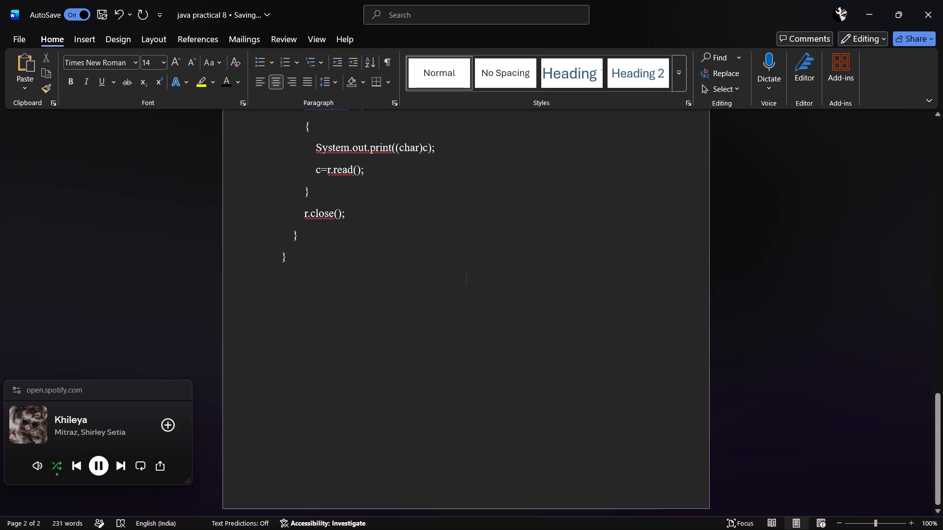
pyautogui.click(287, 294)
pyautogui.click(265, 85)
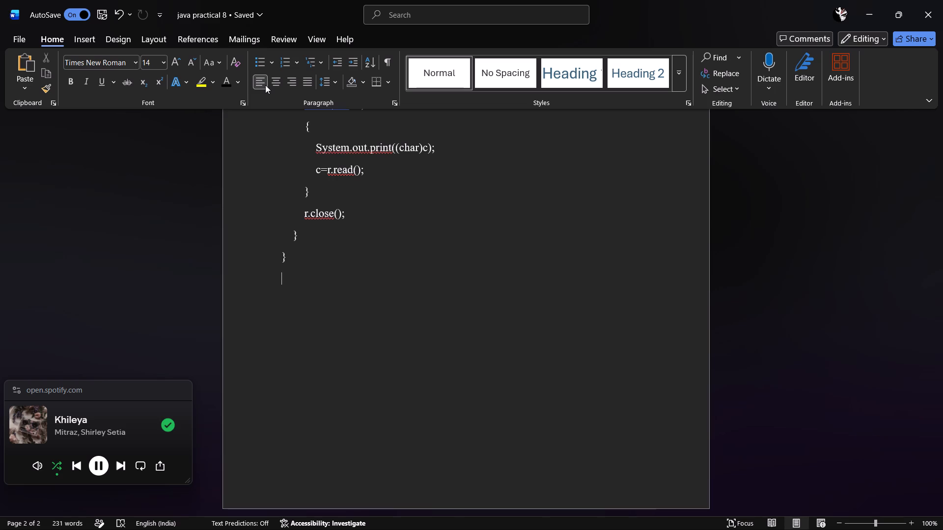
# Add a bold "Input:" heading on the new line after the code, with an empty non-bold line beneath it.
pyautogui.press('i')
pyautogui.write('pur')
pyautogui.press('BackSpace')
pyautogui.press('t')
pyautogui.hotkey('shift', ':')
pyautogui.press('space')
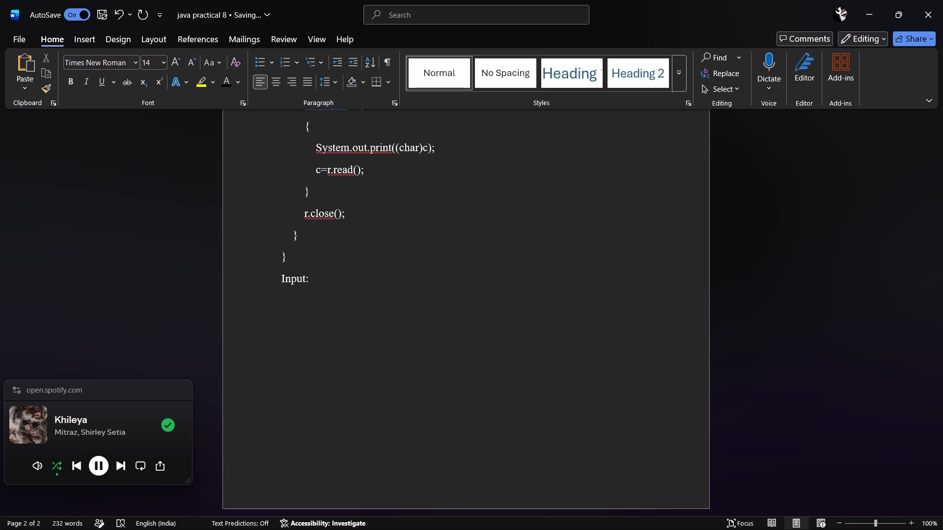
pyautogui.press('Return')
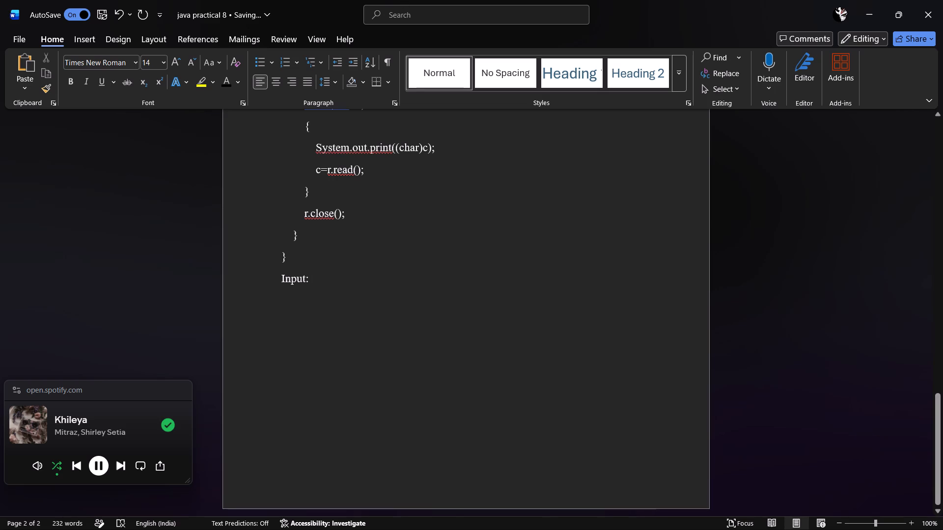
pyautogui.moveTo(316, 280); pyautogui.dragTo(285, 284)
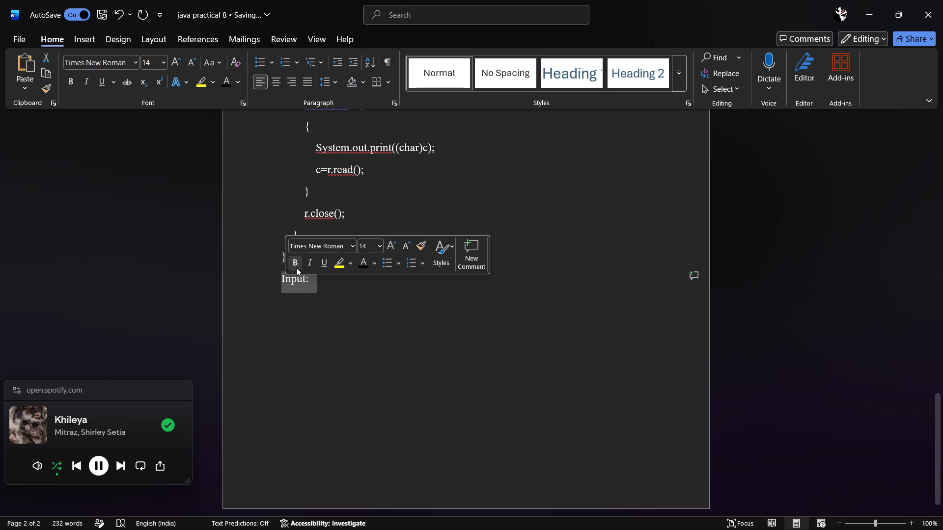
pyautogui.click(296, 267)
pyautogui.click(316, 318)
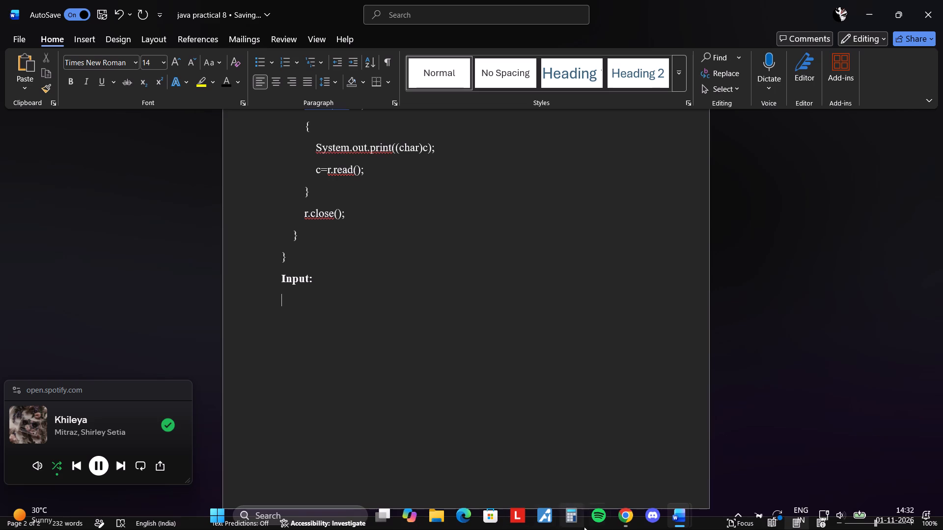
# Capture a screenshot of the Studentfile.java editor area in OnlineGDB in Chrome and paste it under the "Input:" heading in Word.
pyautogui.click(591, 461)
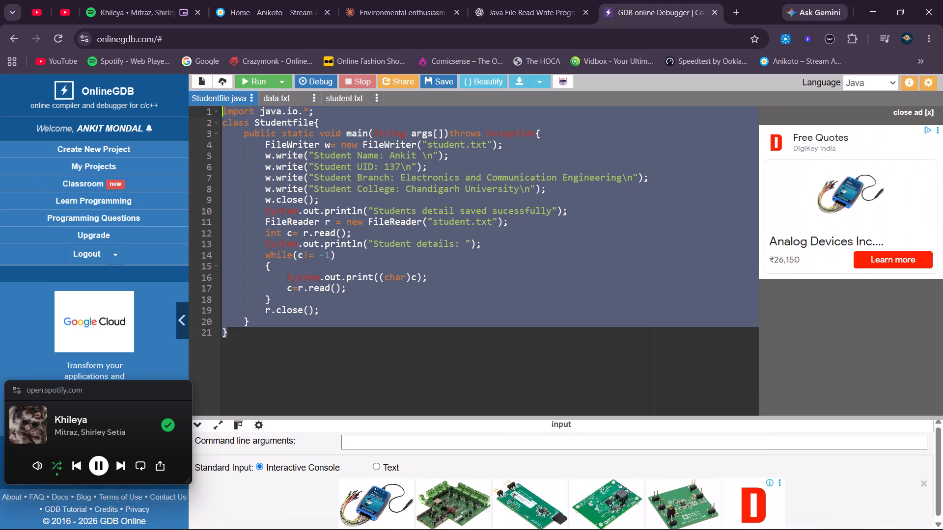
pyautogui.press('shift+super+s')
pyautogui.press('Escape')
pyautogui.click(247, 178)
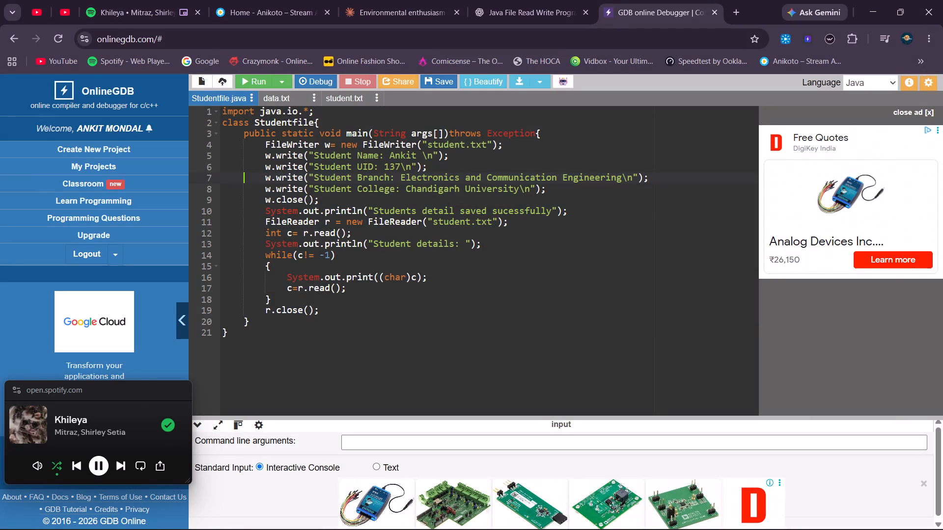
pyautogui.press('shift+super+s')
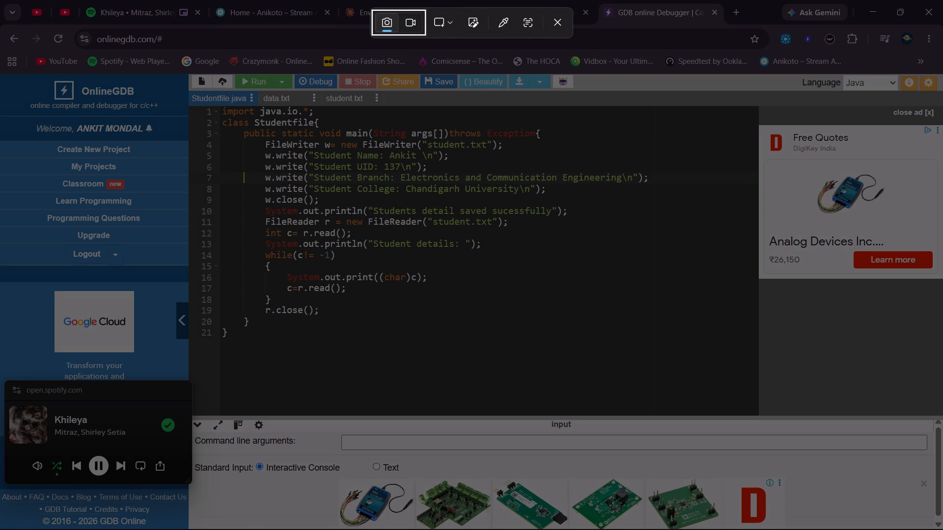
pyautogui.moveTo(190, 74); pyautogui.dragTo(497, 389)
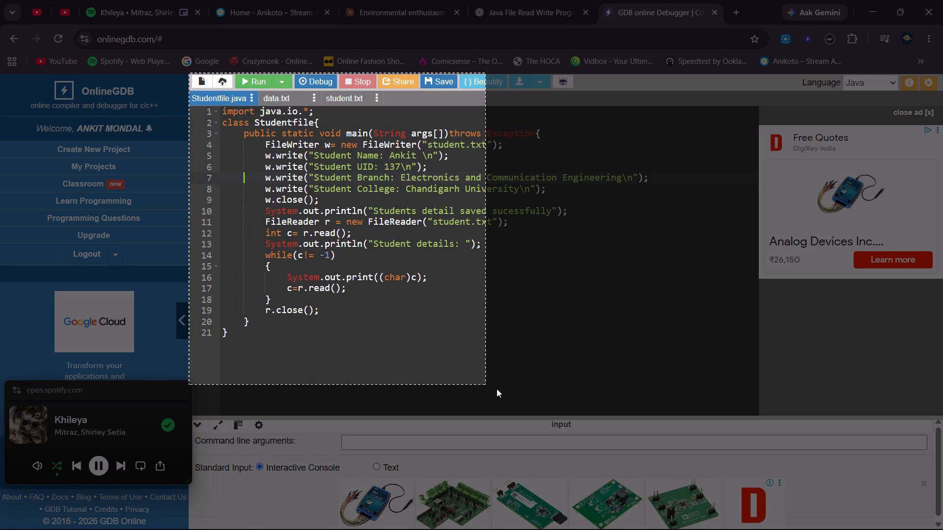
pyautogui.moveTo(497, 389); pyautogui.dragTo(663, 384)
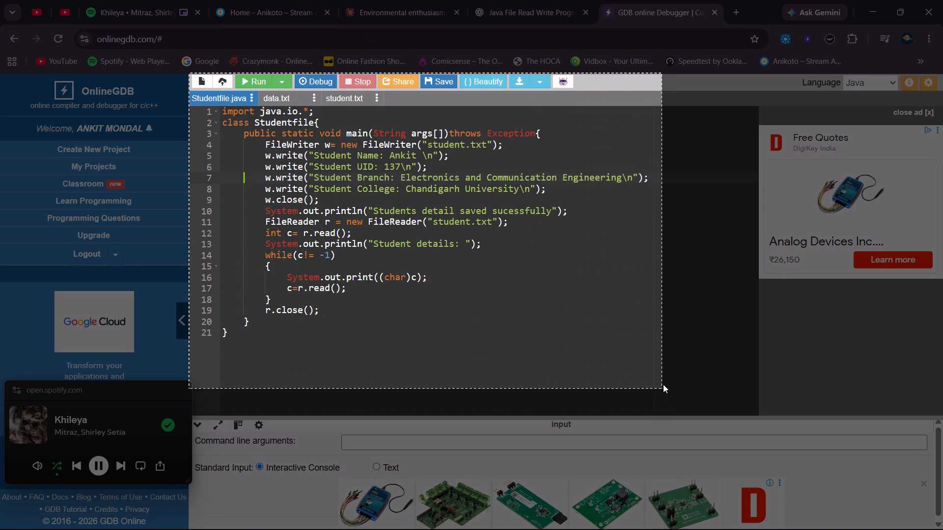
pyautogui.moveTo(663, 384); pyautogui.dragTo(654, 342)
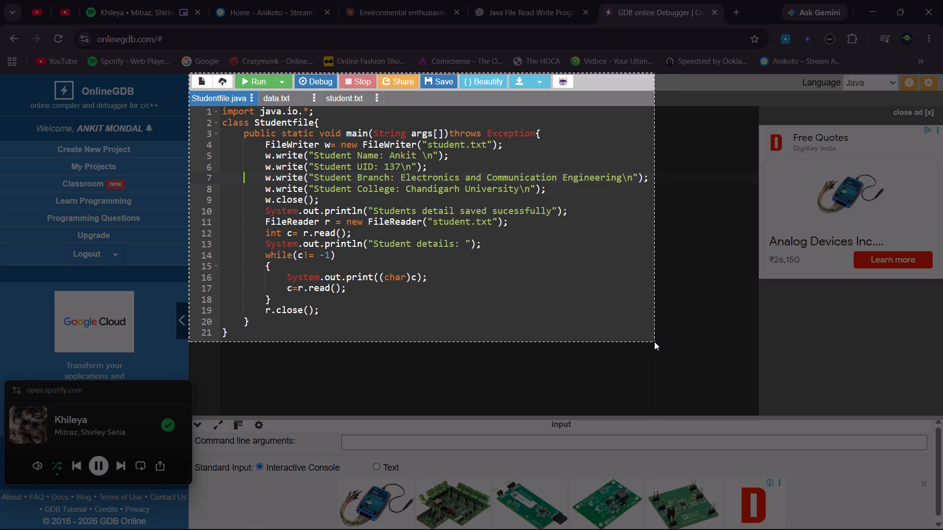
pyautogui.moveTo(654, 342); pyautogui.dragTo(658, 348)
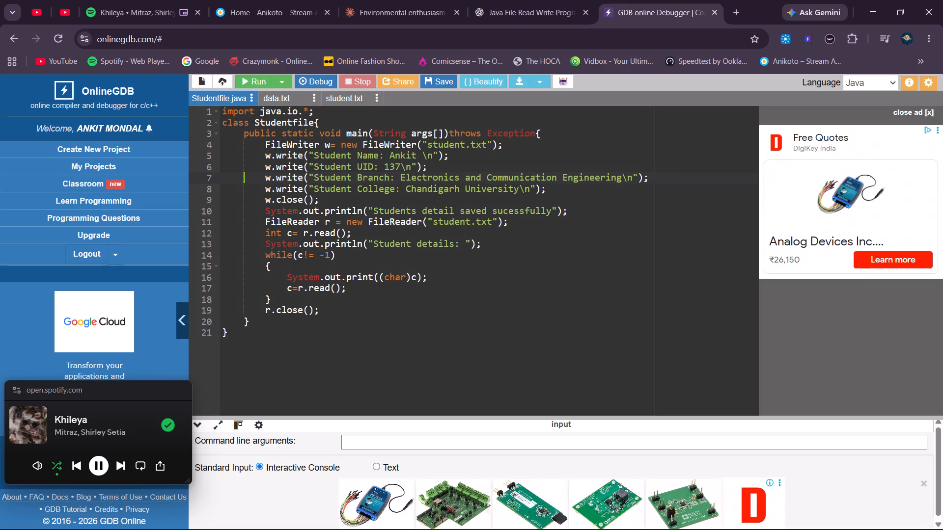
pyautogui.click(865, 13)
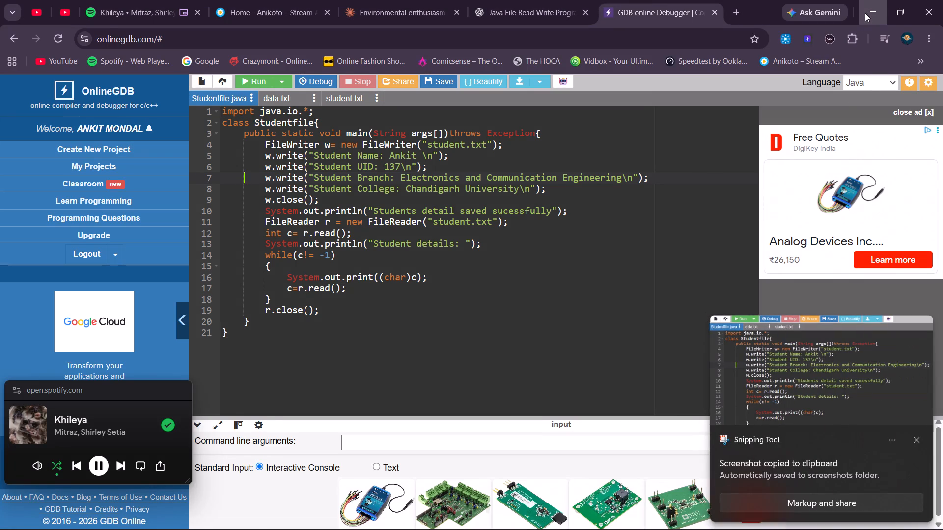
pyautogui.hotkey('ctrl', 'v')
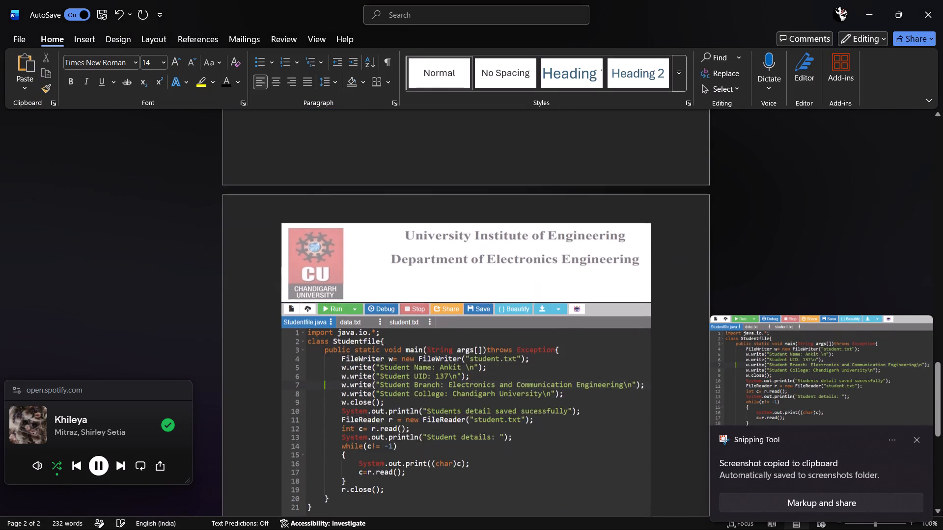
# Shrink the pasted code screenshot to fit directly beneath the "Input:" heading on page 2, then adjust its width and height for readability.
pyautogui.click(570, 455)
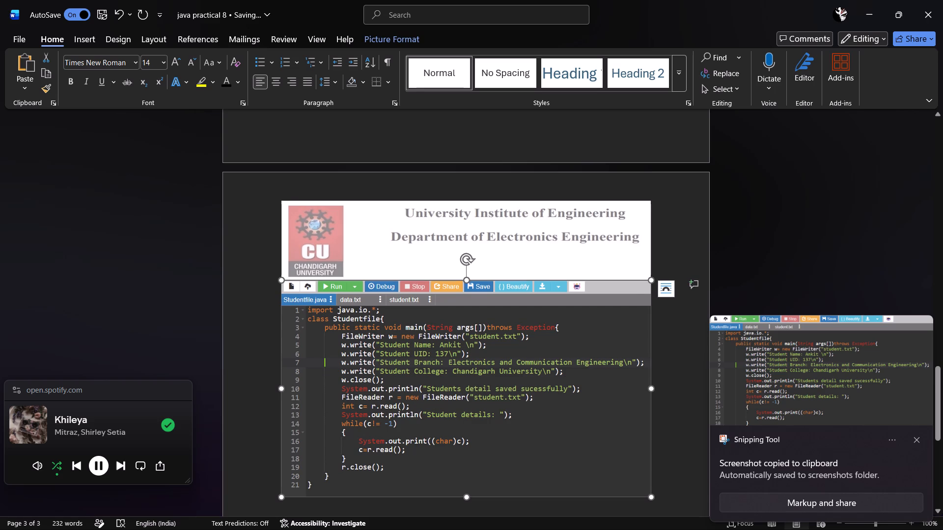
pyautogui.moveTo(651, 499); pyautogui.dragTo(629, 479)
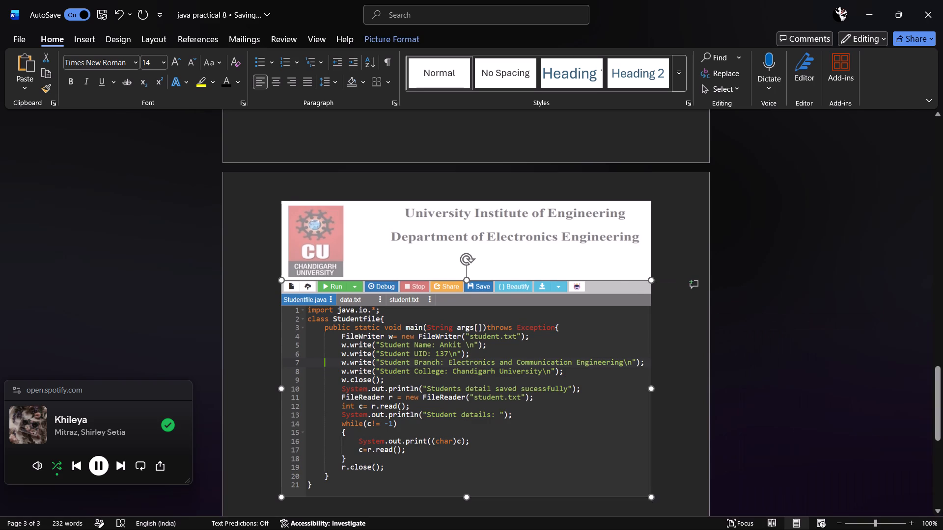
pyautogui.moveTo(629, 479); pyautogui.dragTo(487, 341)
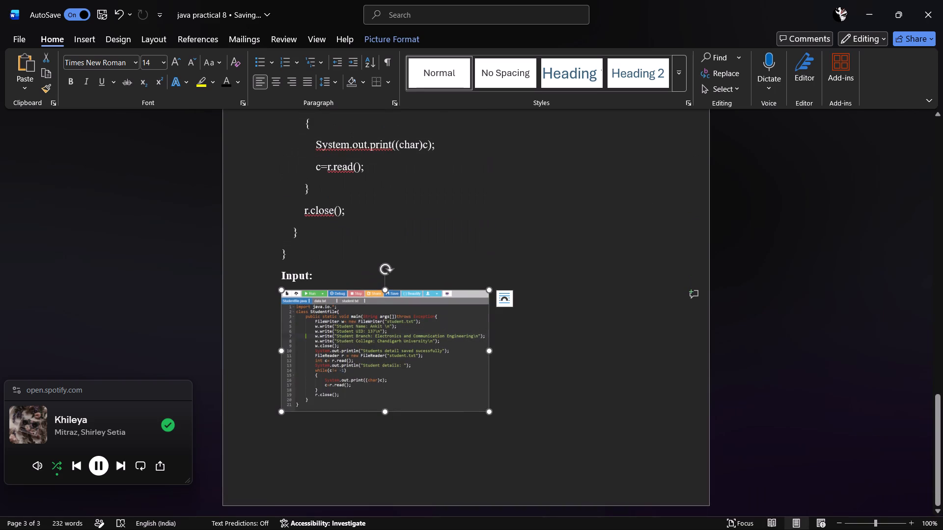
pyautogui.moveTo(490, 353); pyautogui.dragTo(619, 357)
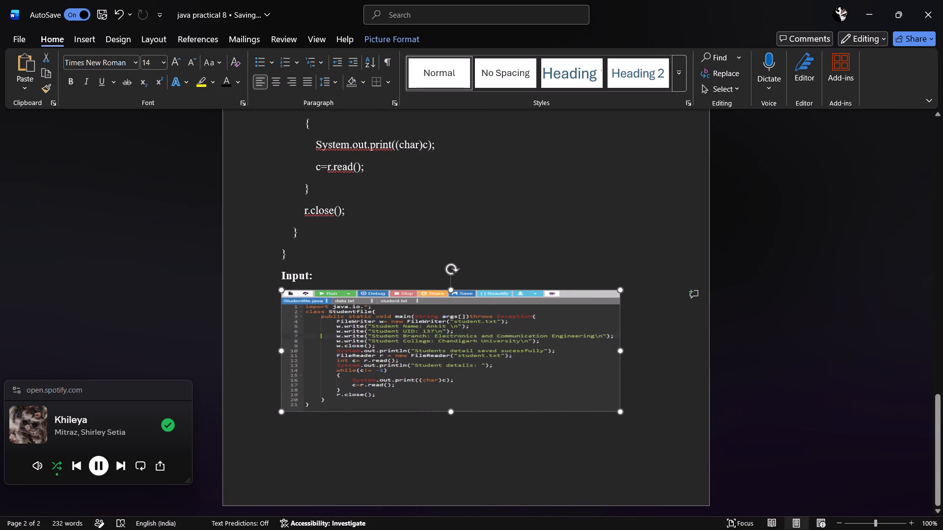
pyautogui.moveTo(619, 357); pyautogui.dragTo(589, 367)
pyautogui.moveTo(434, 412); pyautogui.dragTo(436, 431)
pyautogui.moveTo(436, 431); pyautogui.dragTo(437, 436)
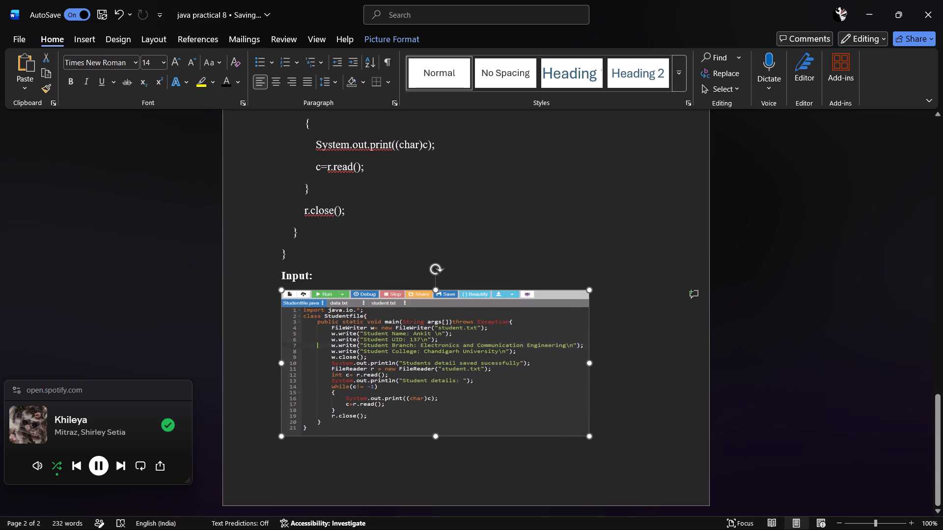
pyautogui.moveTo(437, 436); pyautogui.dragTo(438, 441)
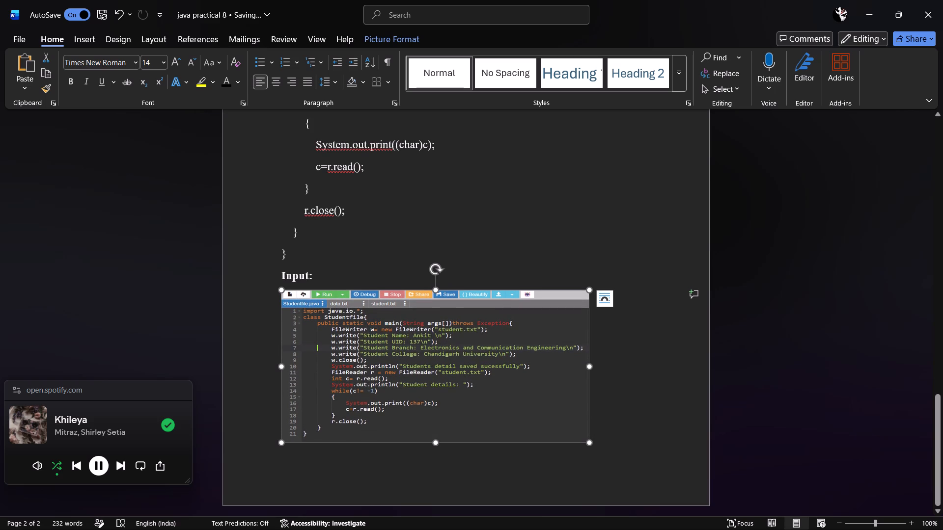
pyautogui.click(475, 233)
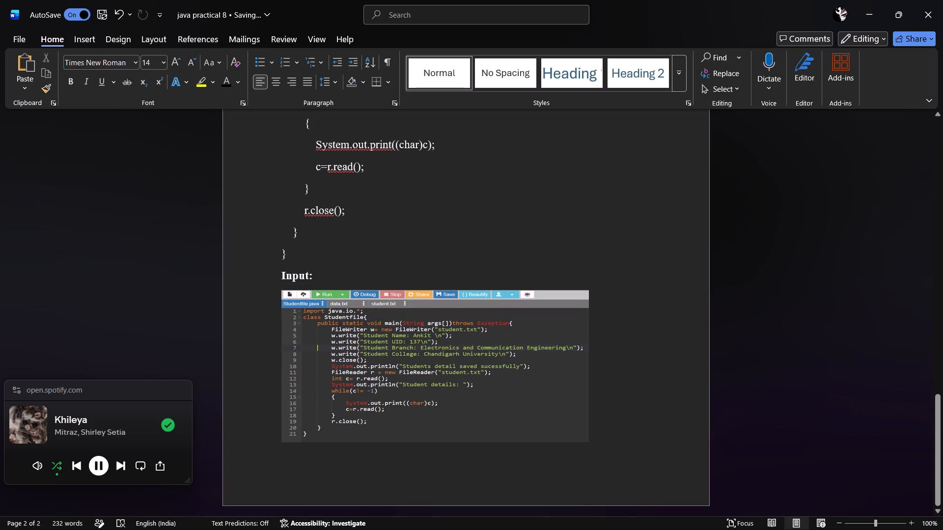
# Enlarge the code screenshot slightly, mainly in width, keeping it beneath the "Input:" heading on page 2.
pyautogui.click(565, 345)
pyautogui.click(590, 445)
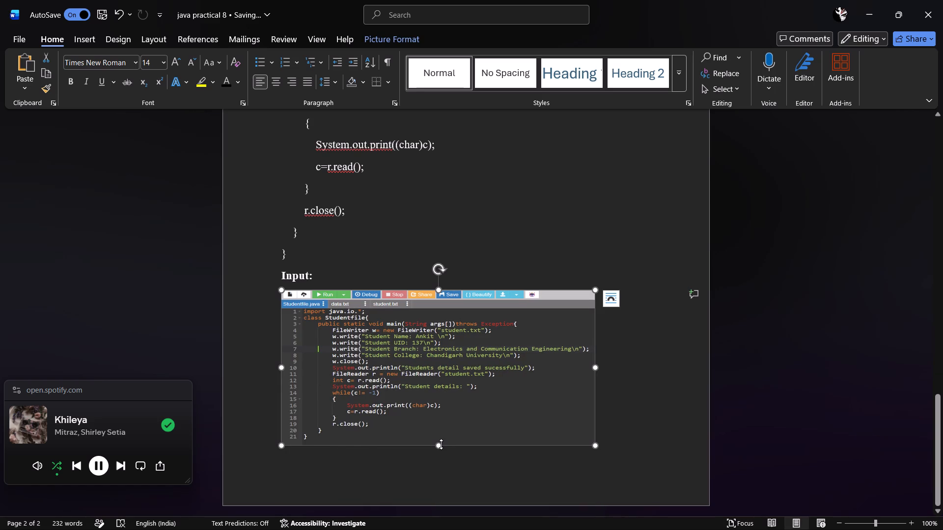
pyautogui.click(441, 444)
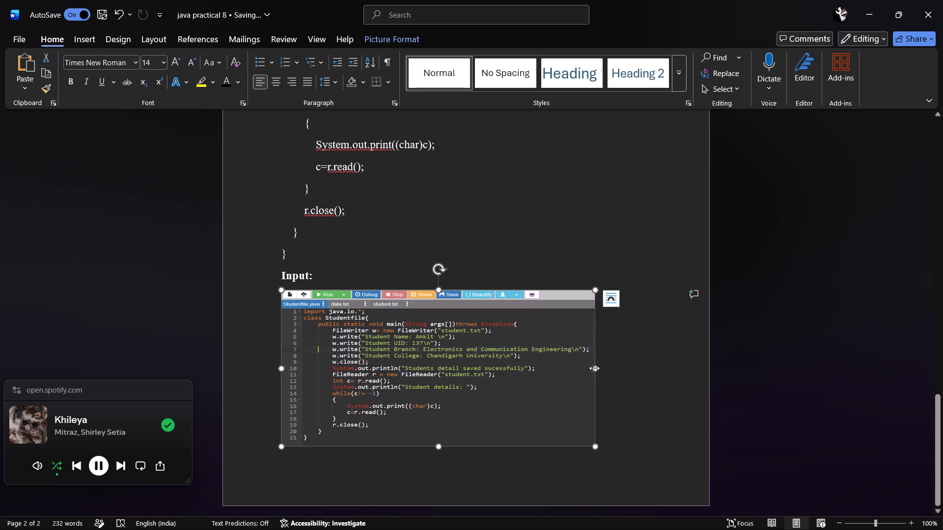
pyautogui.moveTo(594, 370); pyautogui.dragTo(605, 372)
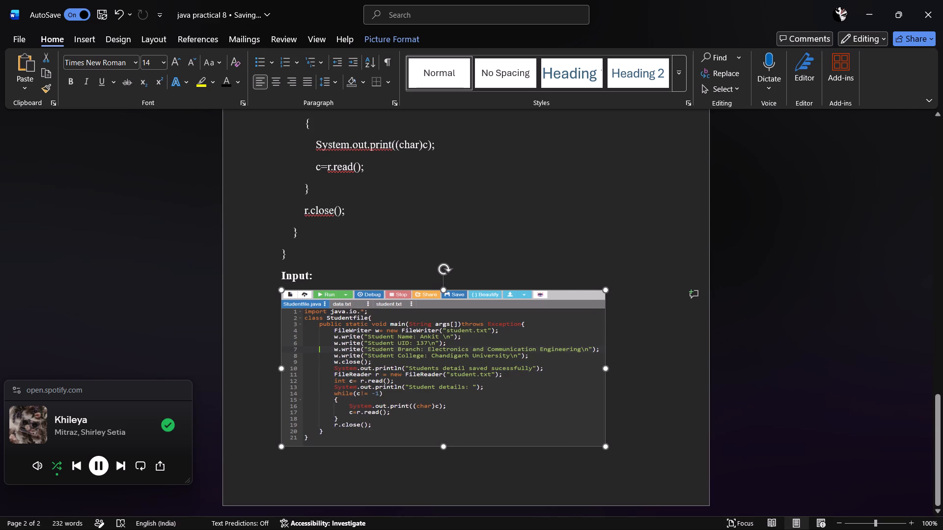
pyautogui.moveTo(605, 372); pyautogui.dragTo(616, 371)
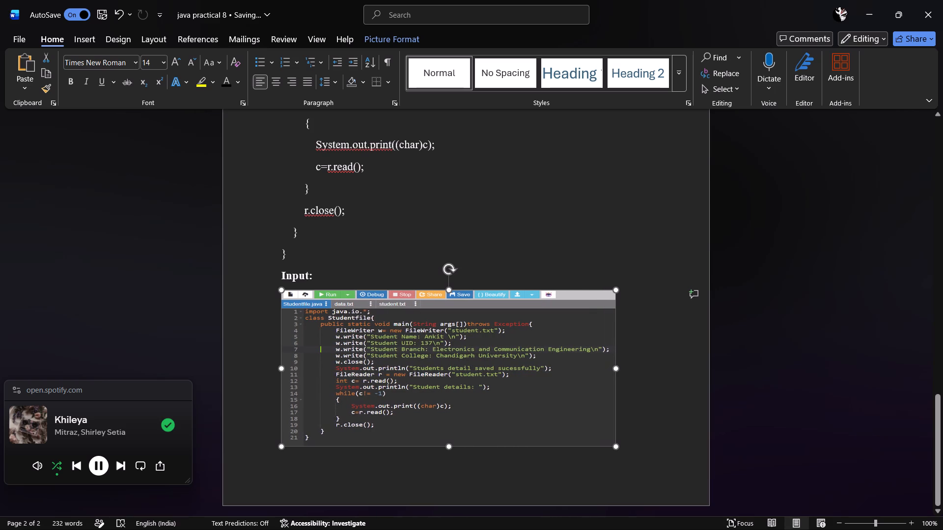
pyautogui.moveTo(616, 371); pyautogui.dragTo(613, 371)
pyautogui.click(515, 138)
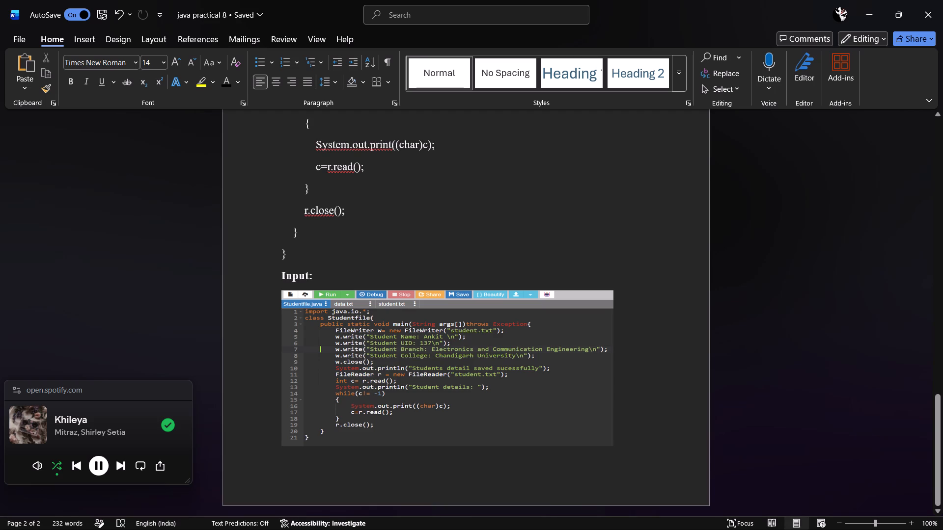
# Review the report from the experiment details and theory through the code to the Input screenshot.
pyautogui.scroll(8, 515, 138)
pyautogui.scroll(-1, 515, 138)
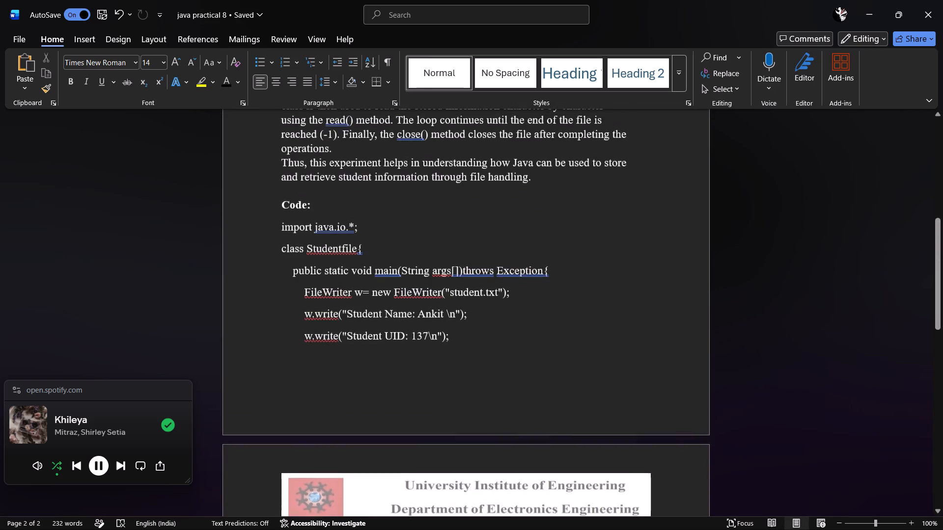
pyautogui.scroll(-1, 515, 138)
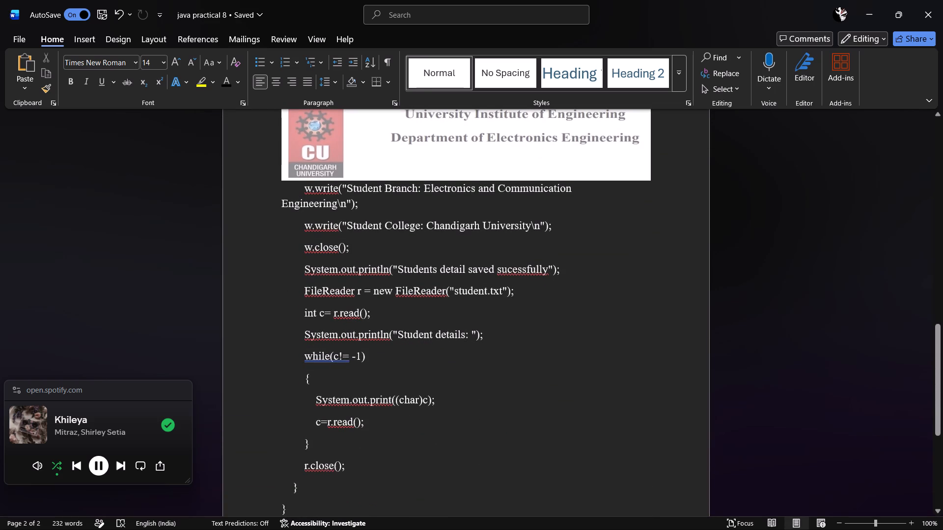
pyautogui.scroll(5, 363, 190)
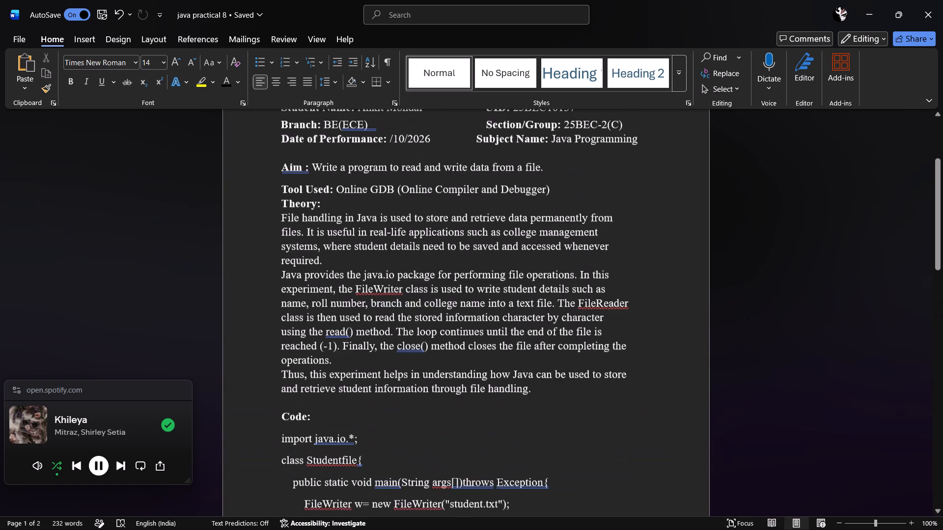
pyautogui.hscroll(1, 363, 190)
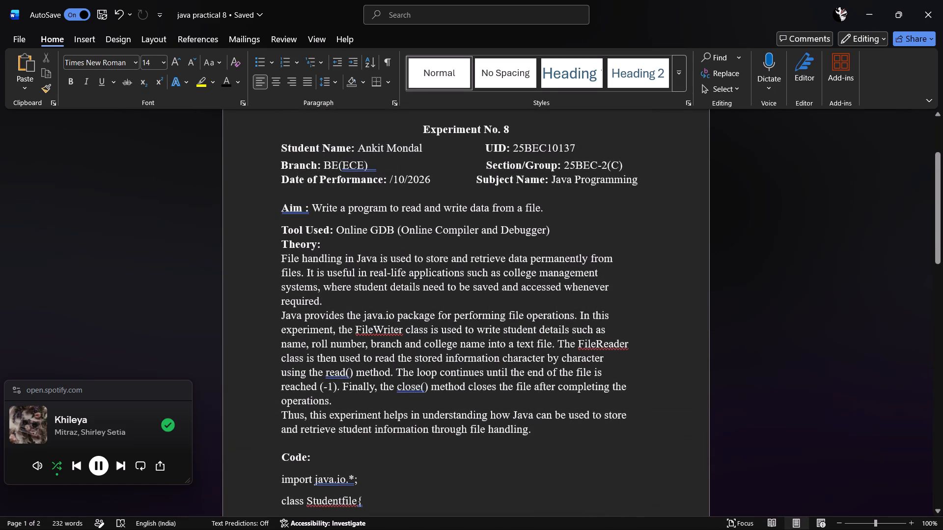
pyautogui.scroll(-9, 363, 190)
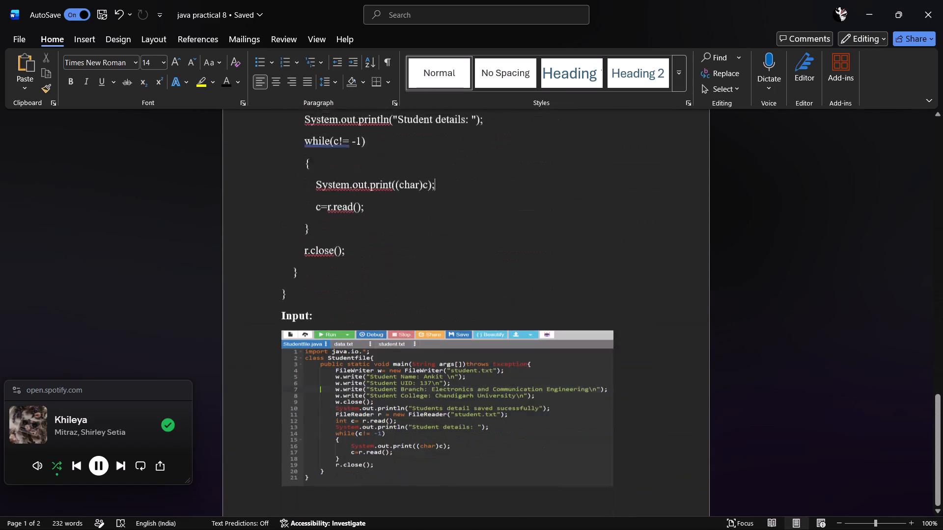
pyautogui.scroll(-4, 363, 190)
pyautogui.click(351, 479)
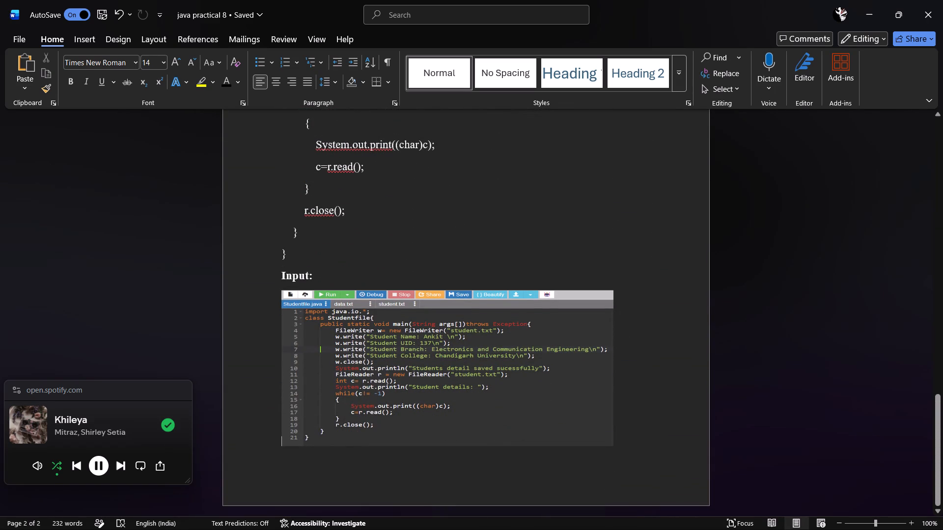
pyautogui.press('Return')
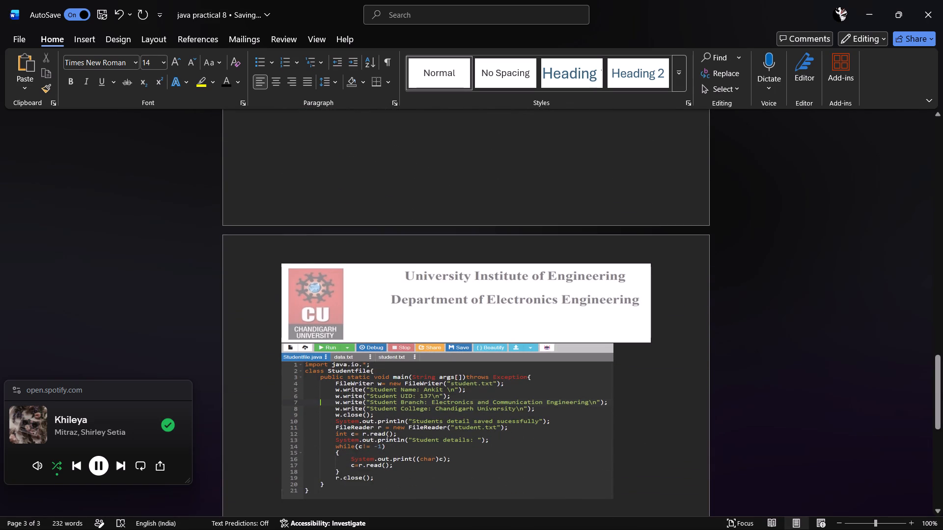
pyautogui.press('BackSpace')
# Add an "Output:" heading after the code screenshot, below the page header on page 3.
pyautogui.click(636, 444)
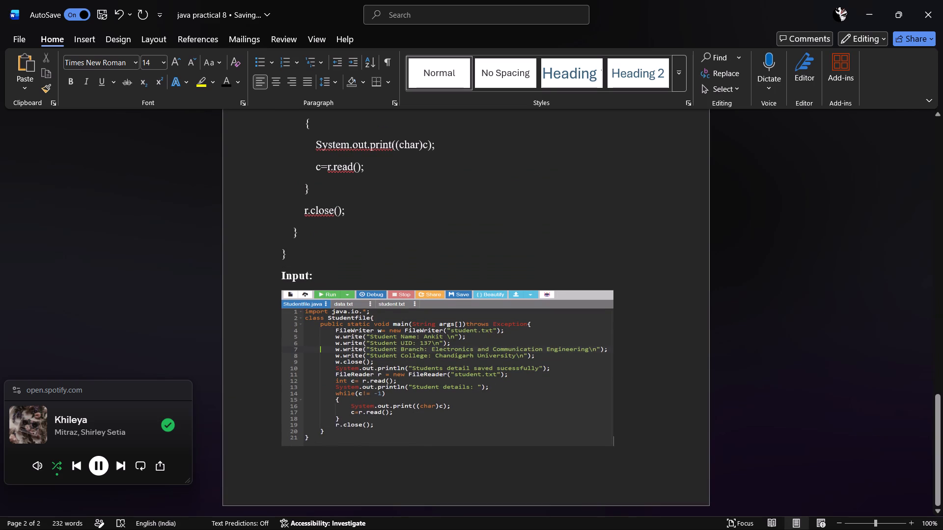
pyautogui.press('Return')
pyautogui.press('Return')
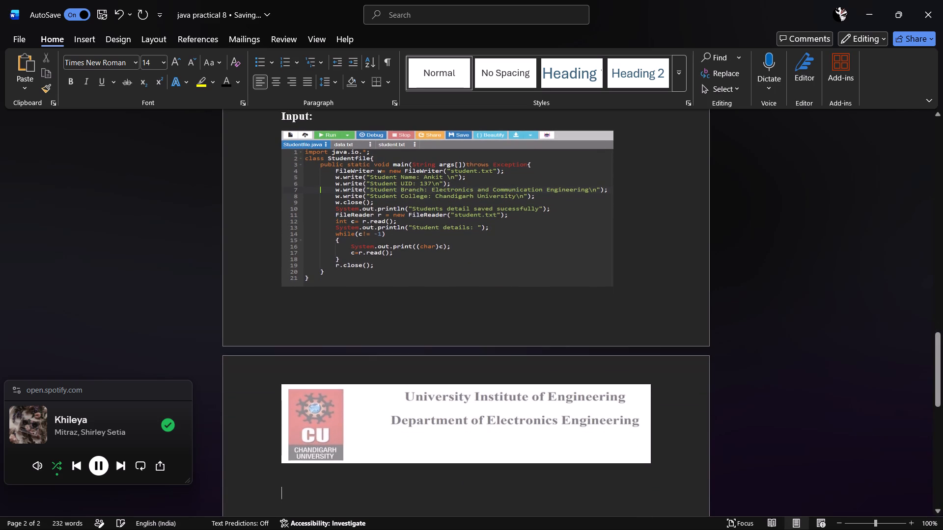
pyautogui.press('BackSpace')
pyautogui.press('Return')
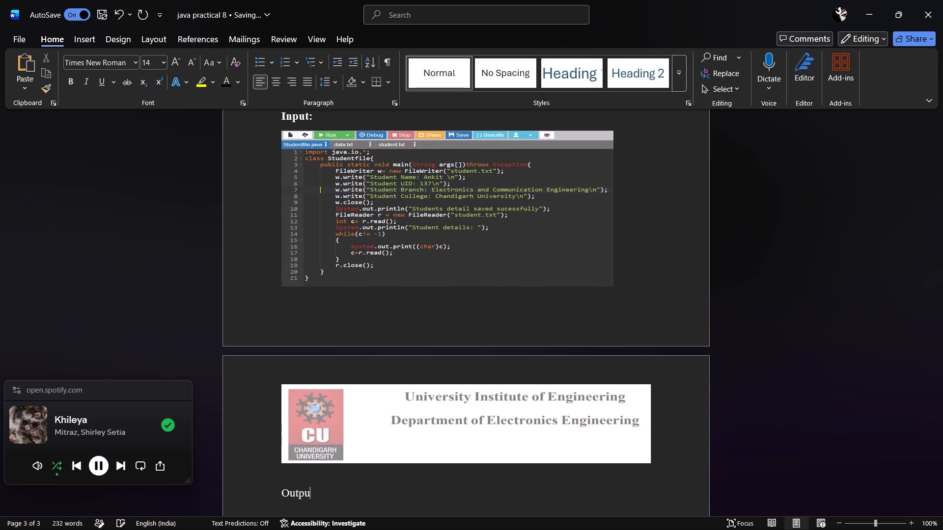
pyautogui.hotkey('shift', ':')
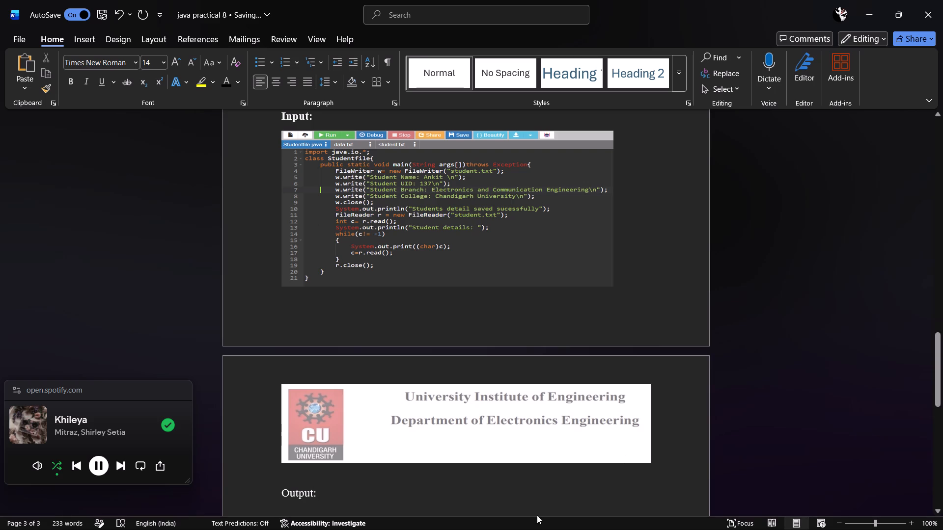
# Make the "Output:" heading on page 3 bold and start a new line beneath it.
pyautogui.moveTo(320, 496); pyautogui.dragTo(283, 498)
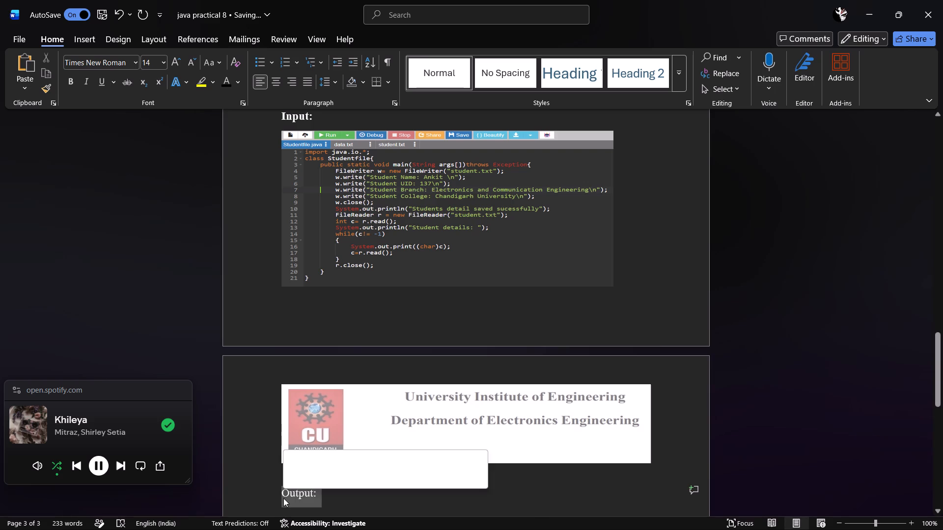
pyautogui.click(290, 474)
pyautogui.click(352, 506)
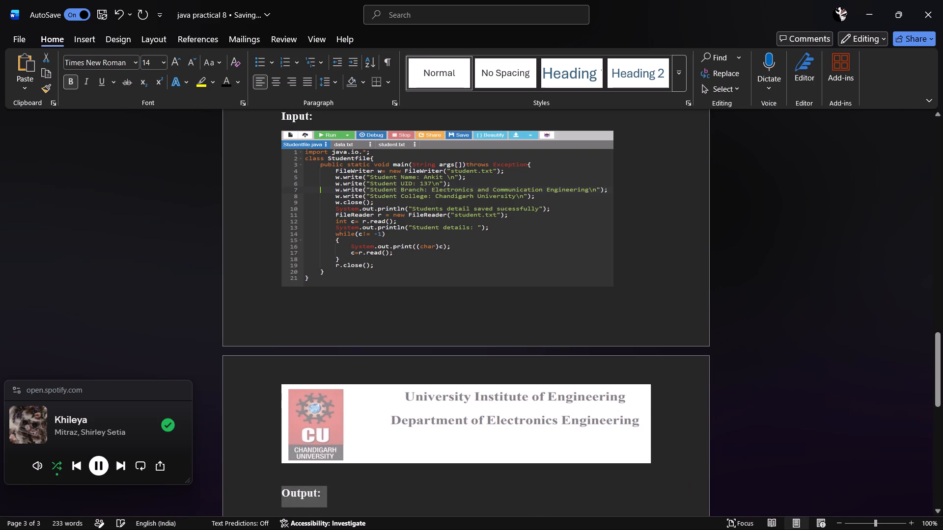
pyautogui.press('Return')
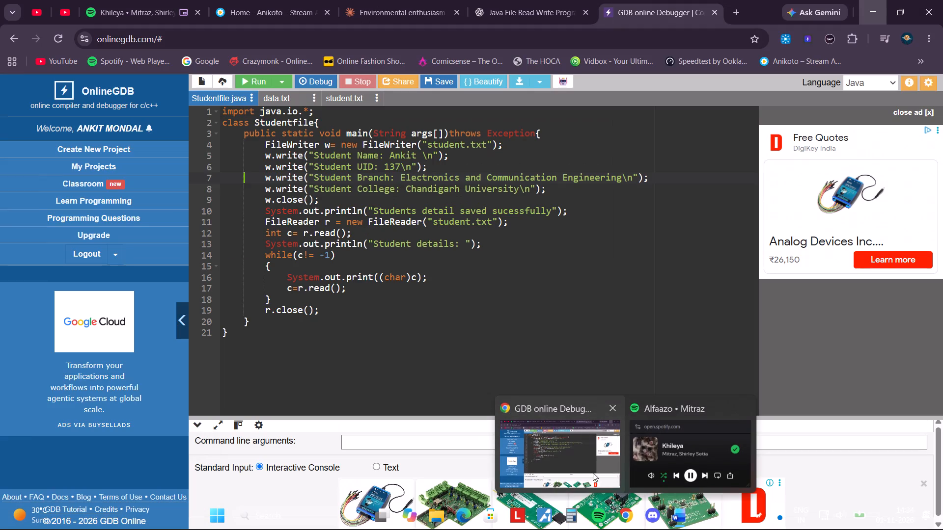
# Switch to OnlineGDB in Chrome and capture a screenshot of the student.txt contents, including the toolbar and file tabs above them.
pyautogui.click(593, 473)
pyautogui.click(333, 101)
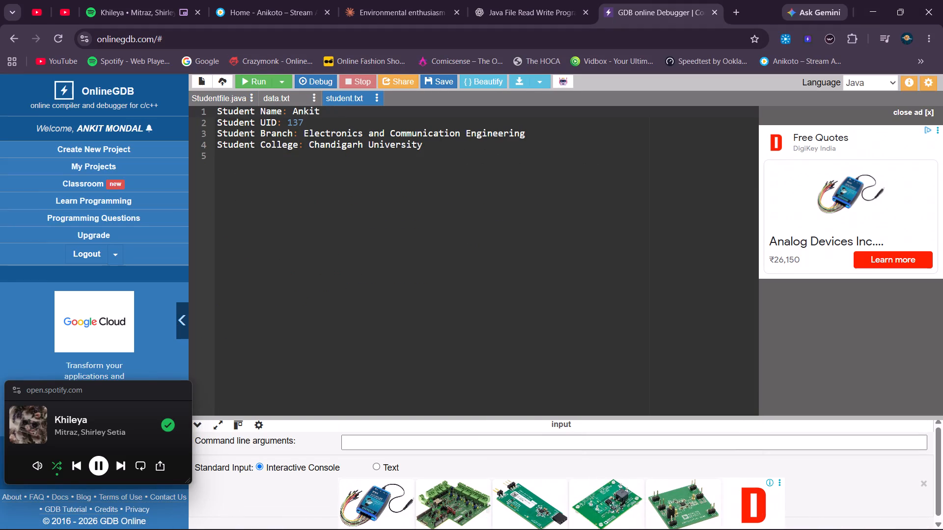
pyautogui.press('shift+super+s')
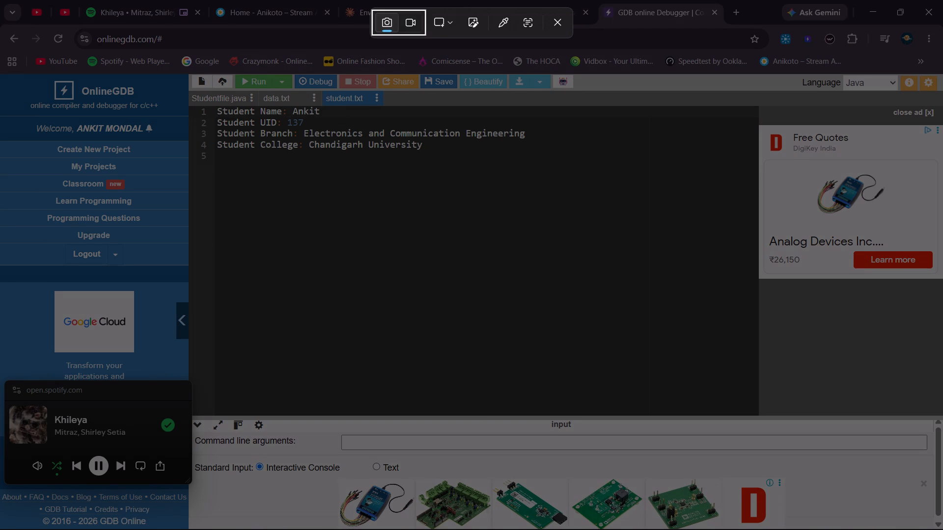
pyautogui.moveTo(186, 71); pyautogui.dragTo(207, 88)
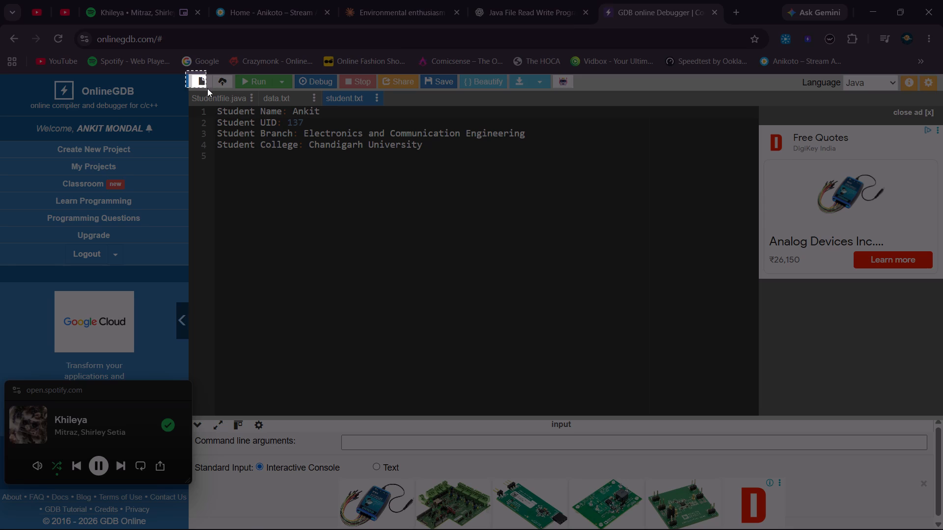
pyautogui.moveTo(207, 88); pyautogui.dragTo(590, 183)
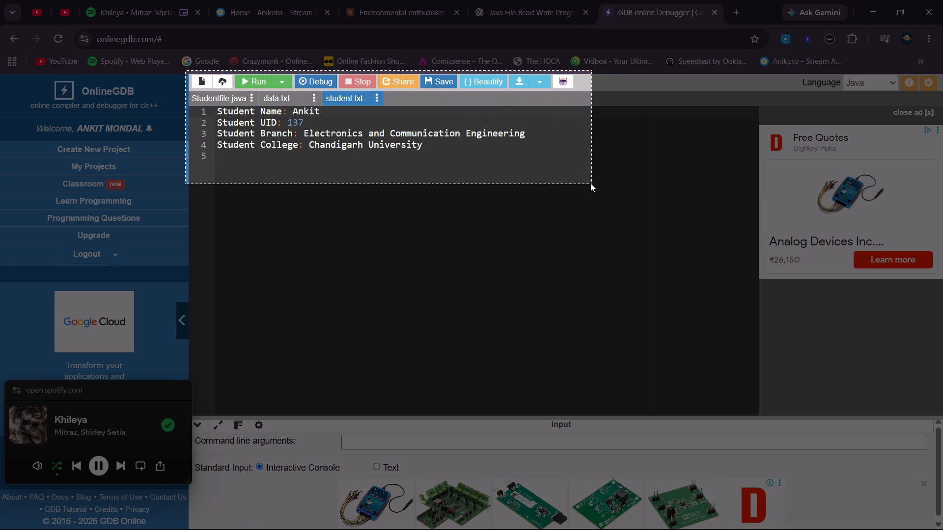
pyautogui.moveTo(590, 183); pyautogui.dragTo(584, 182)
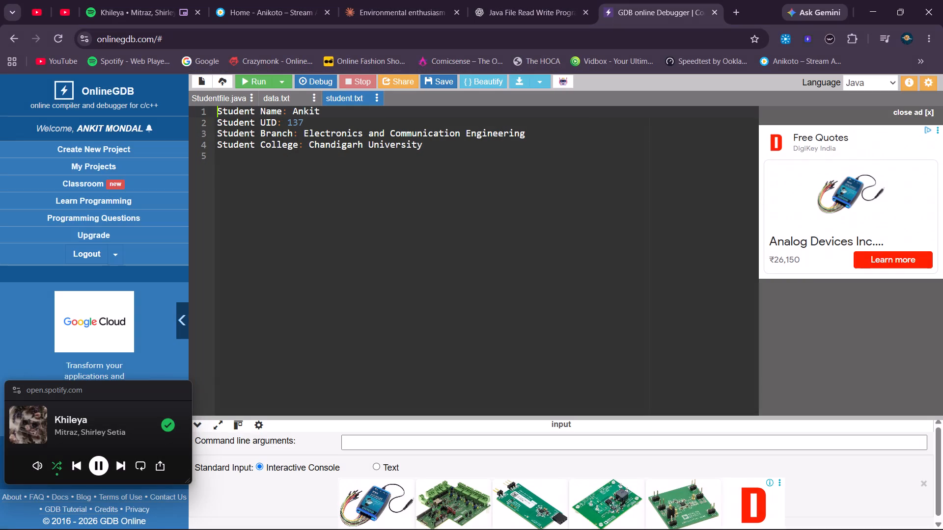
# Back in Word, paste the student.txt screenshot under the "Output:" heading and narrow it slightly, keeping its height.
pyautogui.click(877, 1)
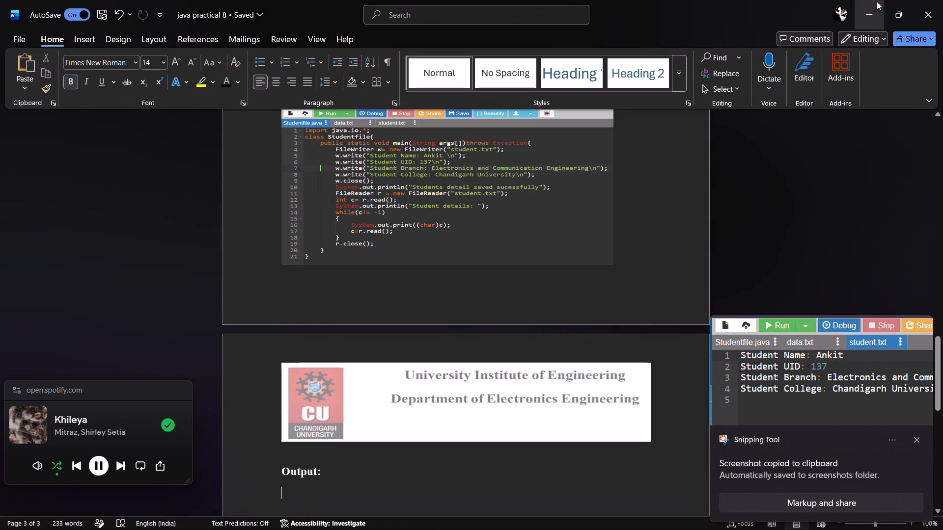
pyautogui.hotkey('ctrl', 'v')
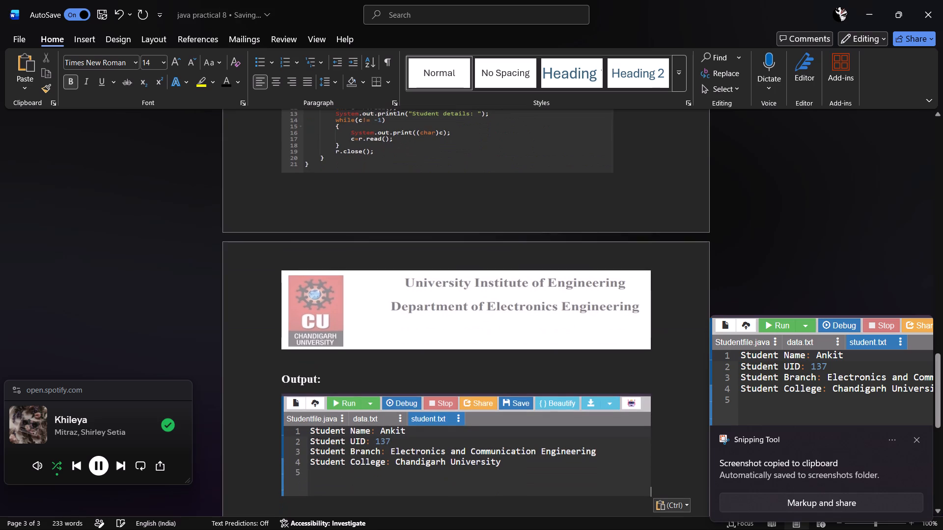
pyautogui.click(401, 440)
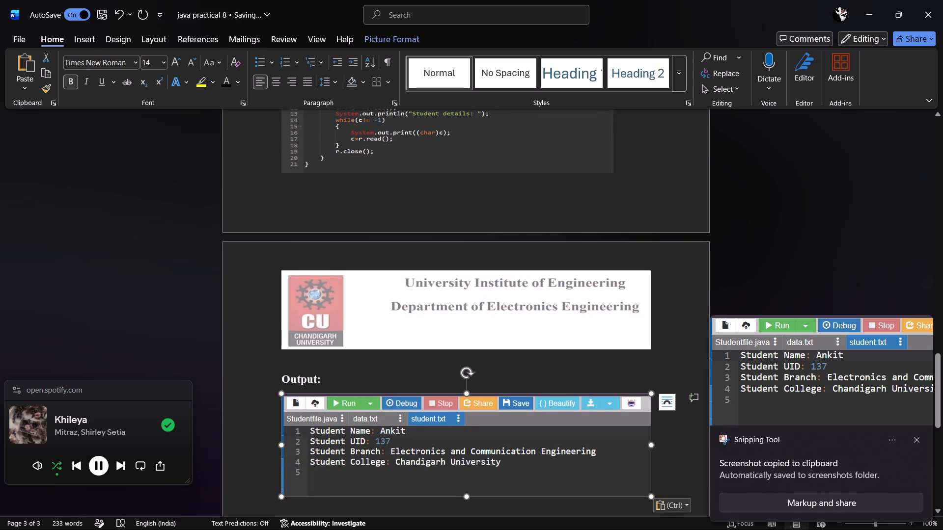
pyautogui.moveTo(650, 446); pyautogui.dragTo(602, 451)
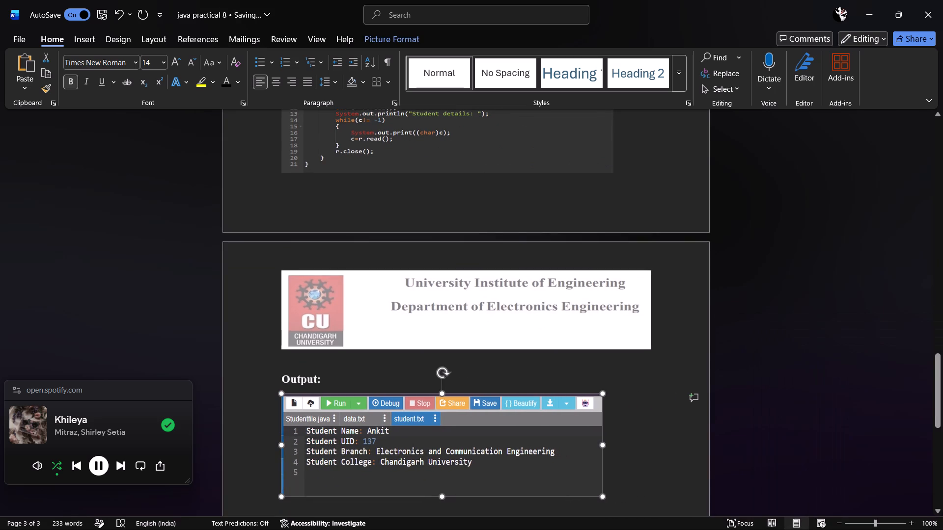
pyautogui.moveTo(602, 451); pyautogui.dragTo(617, 450)
pyautogui.scroll(-2, 605, 447)
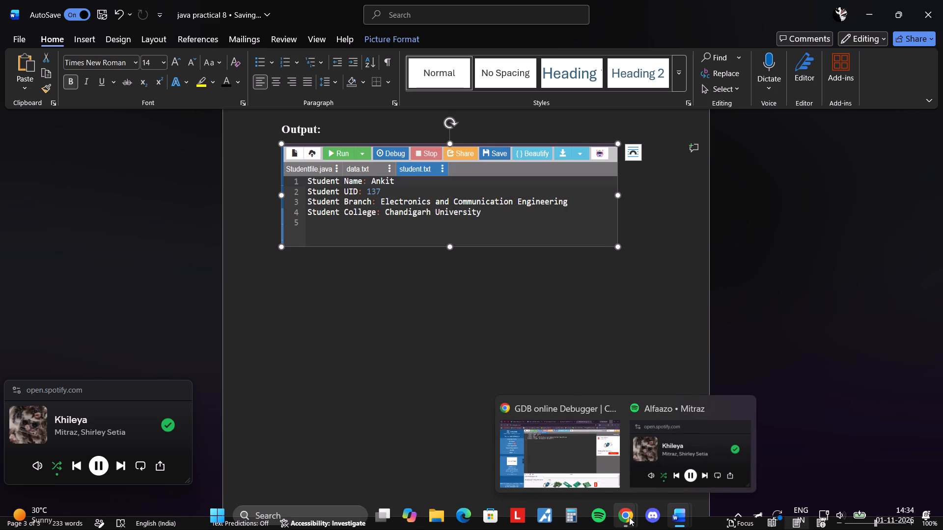
# Run the Java program in OnlineGDB and capture a screenshot of the console output, moving the music mini-player out of the way.
pyautogui.click(574, 472)
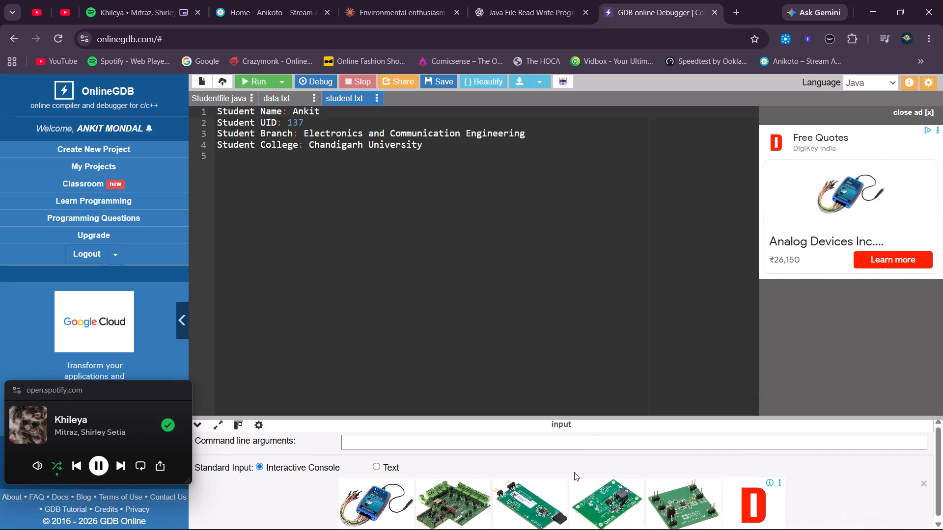
pyautogui.click(248, 80)
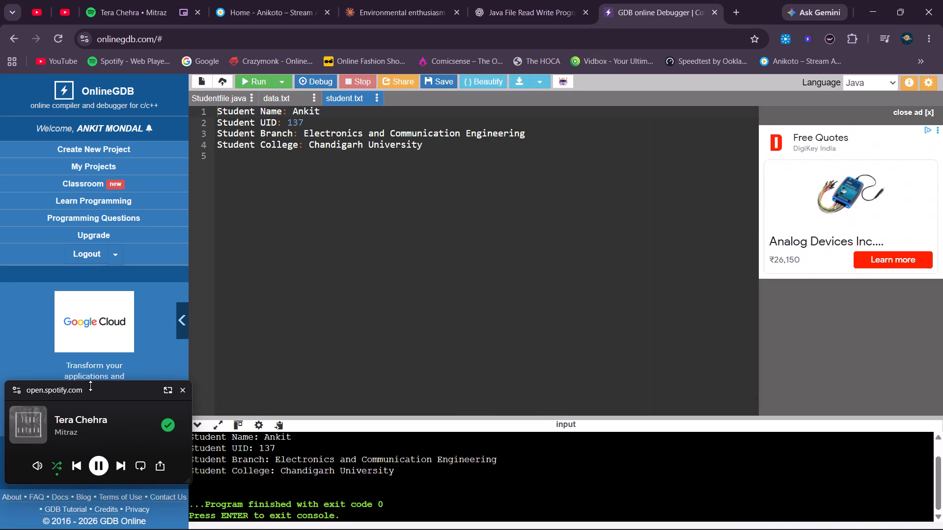
pyautogui.moveTo(91, 390); pyautogui.dragTo(65, 303)
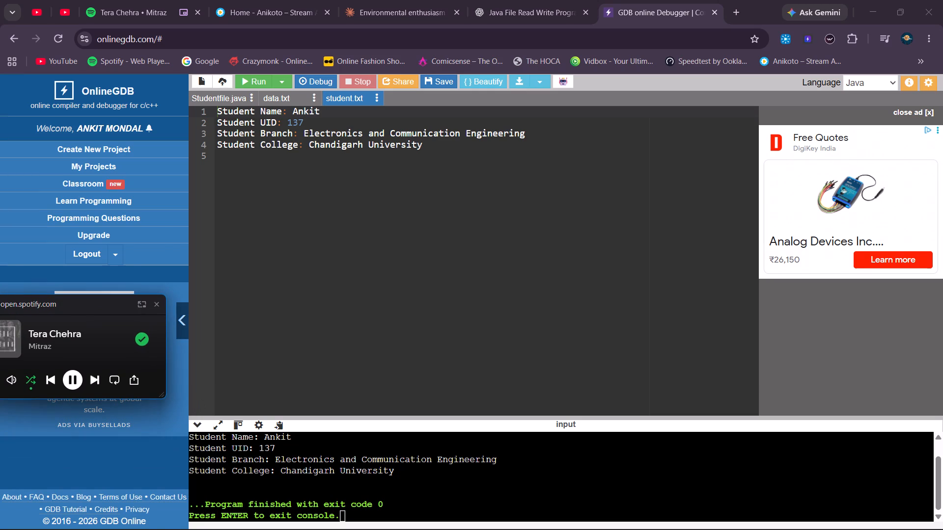
pyautogui.press('shift+super+s')
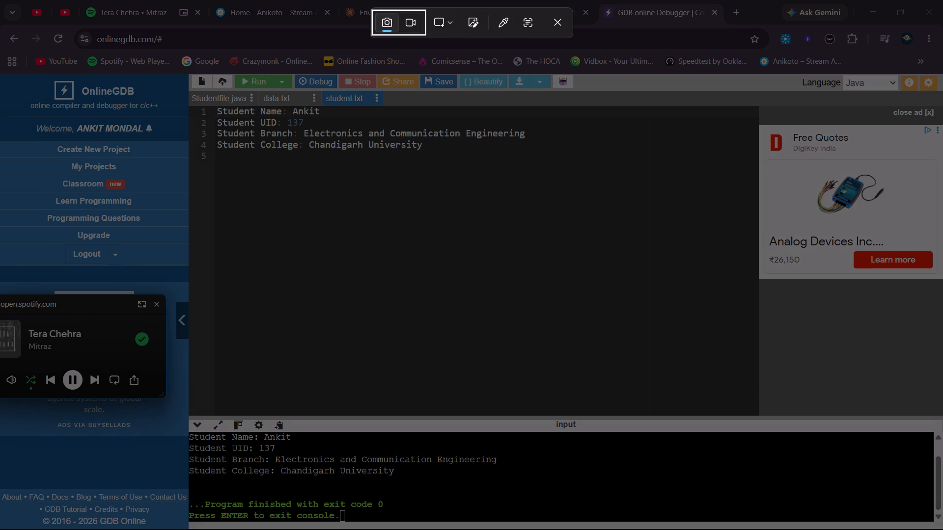
pyautogui.moveTo(189, 416); pyautogui.dragTo(435, 497)
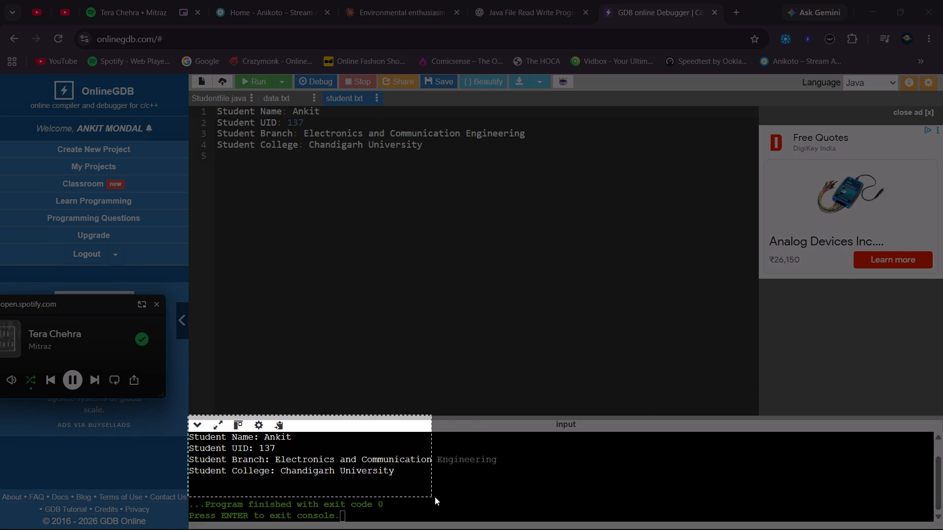
pyautogui.moveTo(435, 497); pyautogui.dragTo(507, 523)
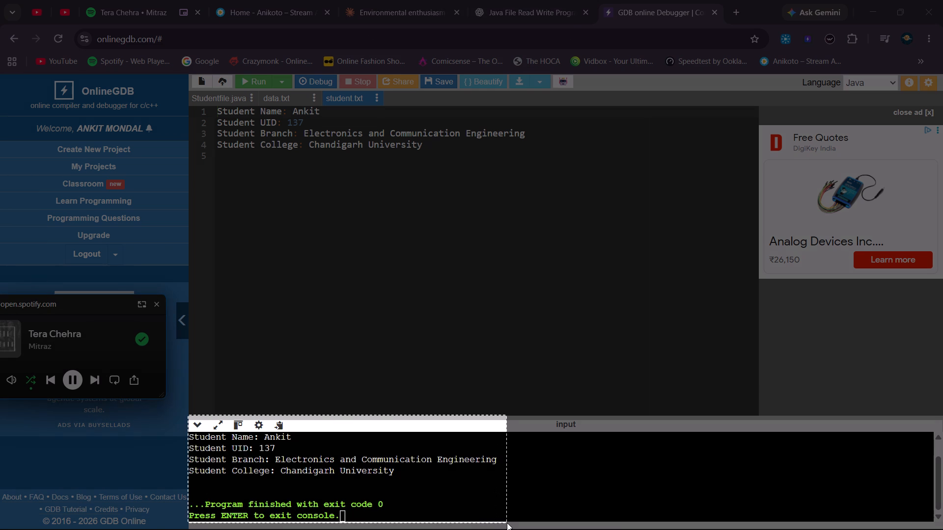
pyautogui.moveTo(507, 523); pyautogui.dragTo(510, 523)
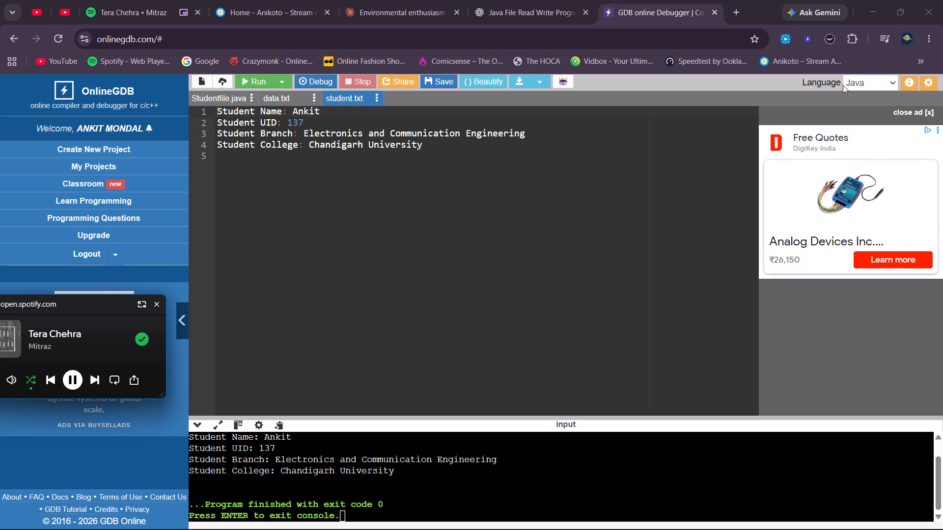
# Return to the Word report and paste the console screenshot on a new line below the student.txt screenshot.
pyautogui.click(888, 6)
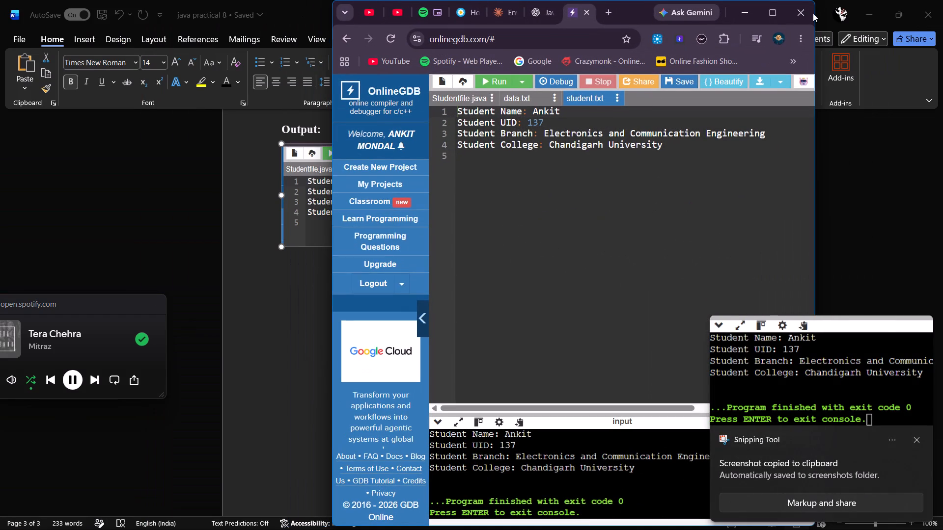
pyautogui.click(774, 10)
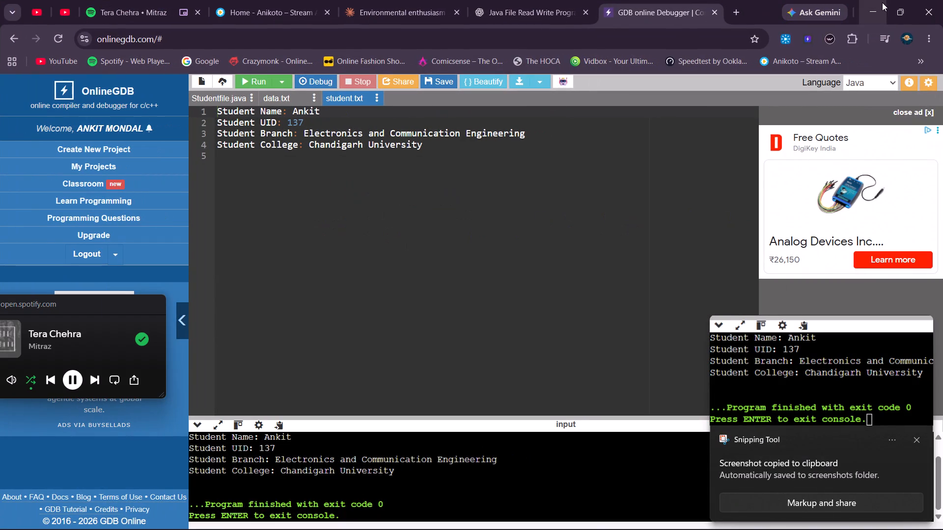
pyautogui.click(874, 3)
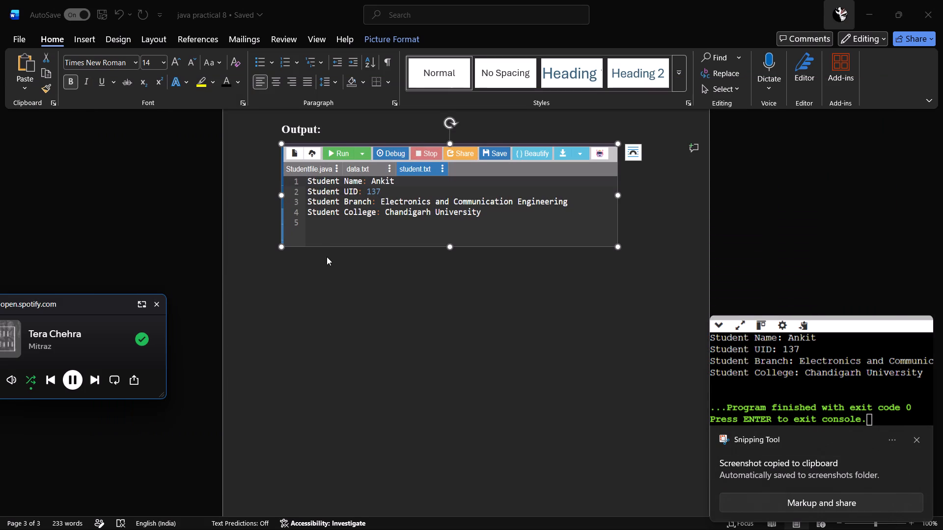
pyautogui.click(327, 257)
pyautogui.click(322, 265)
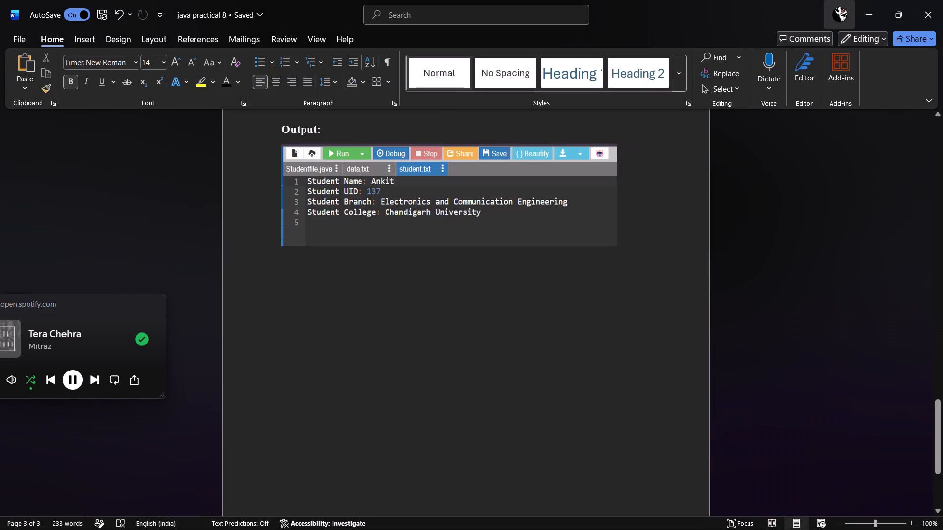
pyautogui.click(634, 234)
pyautogui.press('Return')
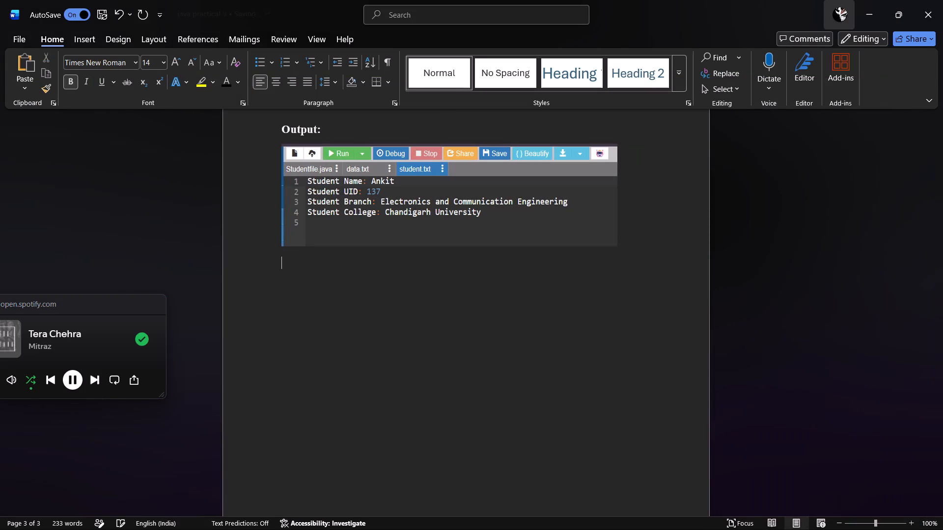
pyautogui.hotkey('ctrl', 'v')
pyautogui.hscroll(1, 544, 328)
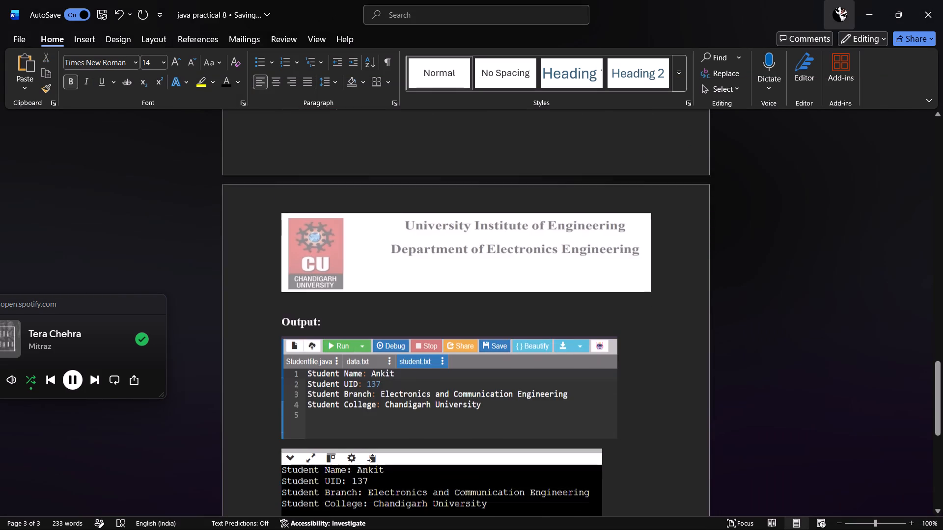
pyautogui.hscroll(1, 544, 328)
pyautogui.scroll(-6, 510, 355)
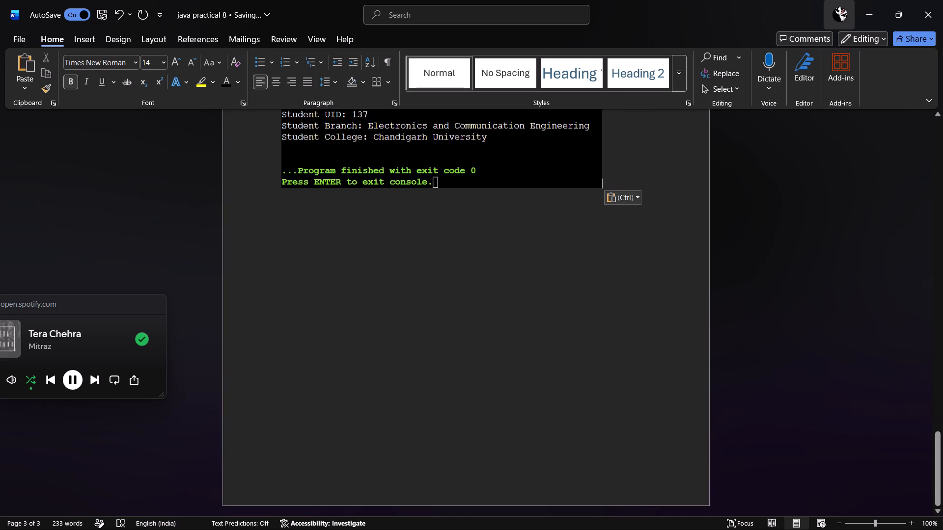
pyautogui.scroll(1, 446, 350)
# Add a bold "Learning Outcomes:" heading below the console screenshot and turn bold off for the new line after it.
pyautogui.click(374, 388)
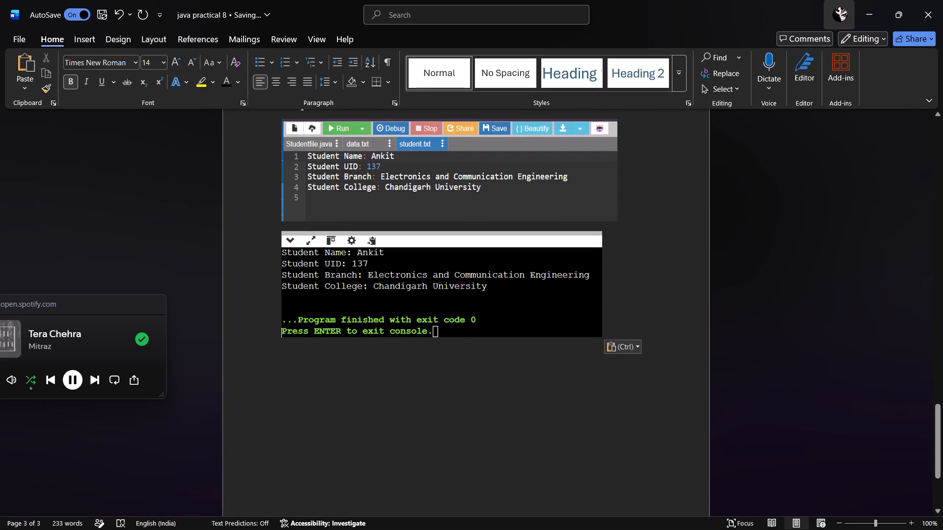
pyautogui.click(619, 324)
pyautogui.press('Return')
pyautogui.write('ear')
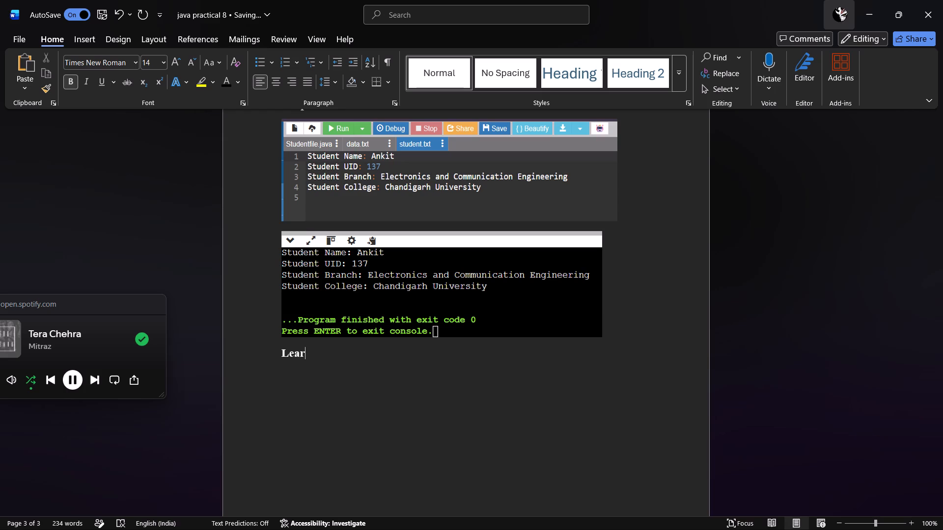
pyautogui.write('ning')
pyautogui.press('space')
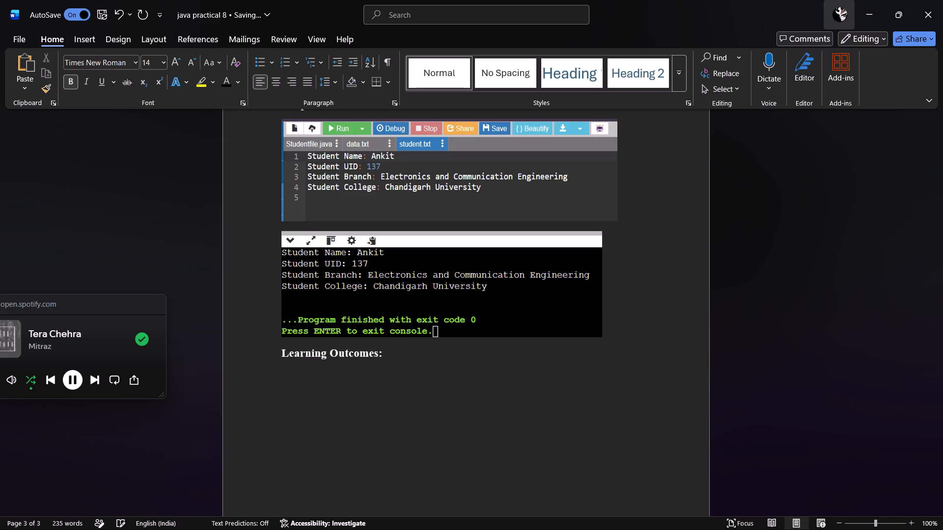
pyautogui.press('Return')
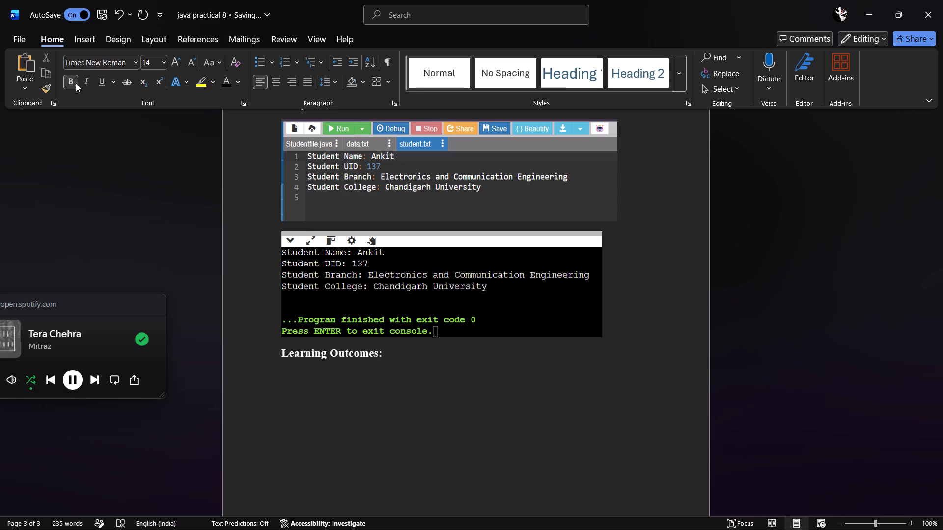
pyautogui.click(74, 82)
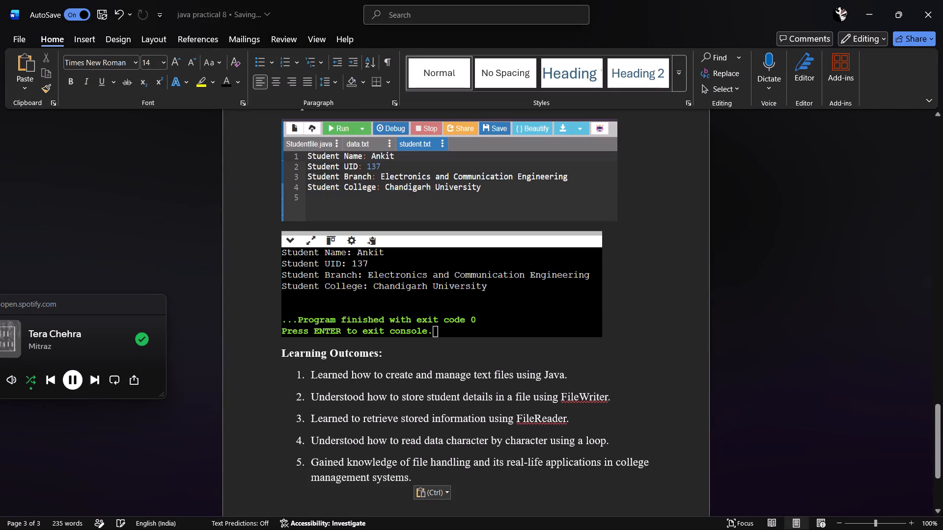
pyautogui.click(294, 377)
pyautogui.click(294, 377)
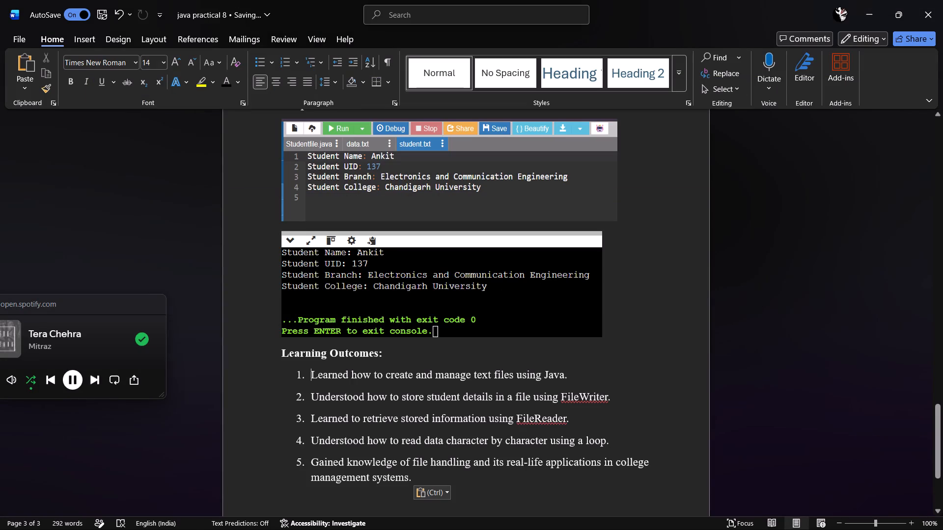
# Copy the marks table picture from the Java Experiment 6 document and paste it on the line below the learning outcomes in java practical 8.
pyautogui.scroll(-2, 438, 391)
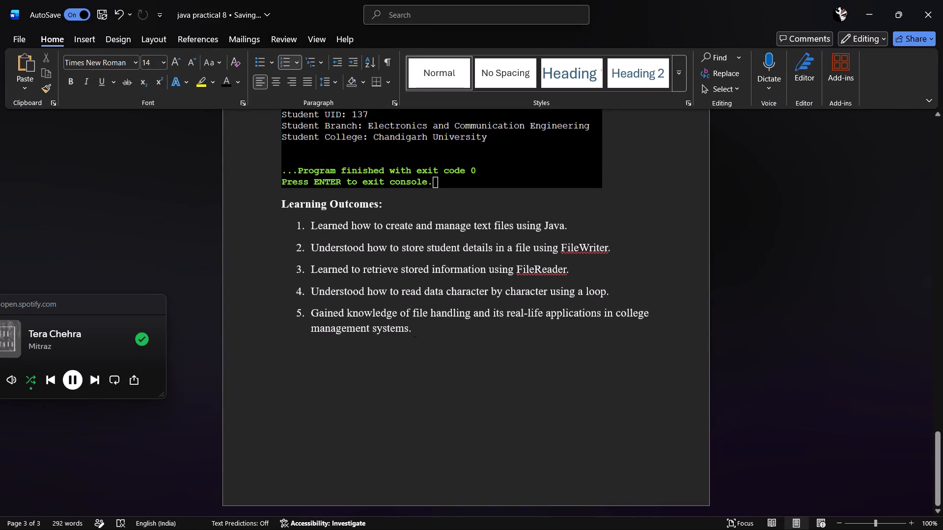
pyautogui.click(413, 368)
pyautogui.click(321, 296)
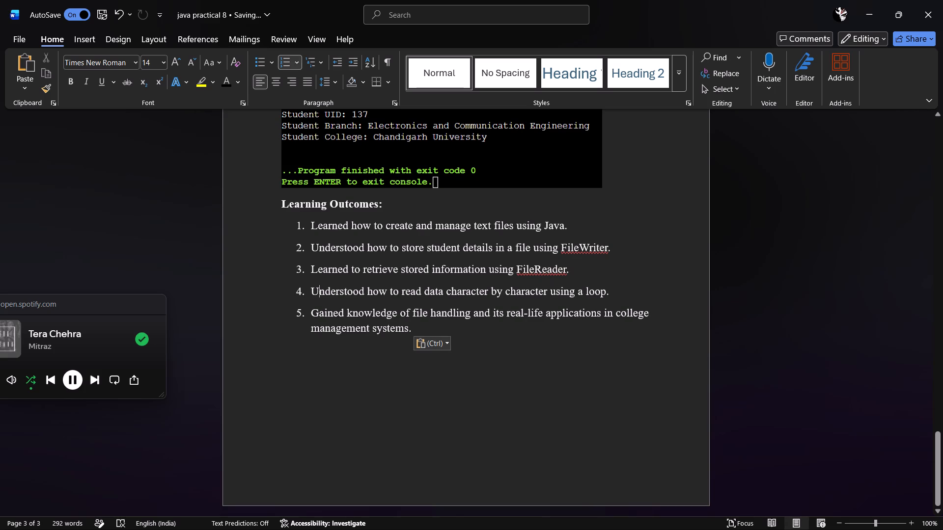
pyautogui.click(353, 348)
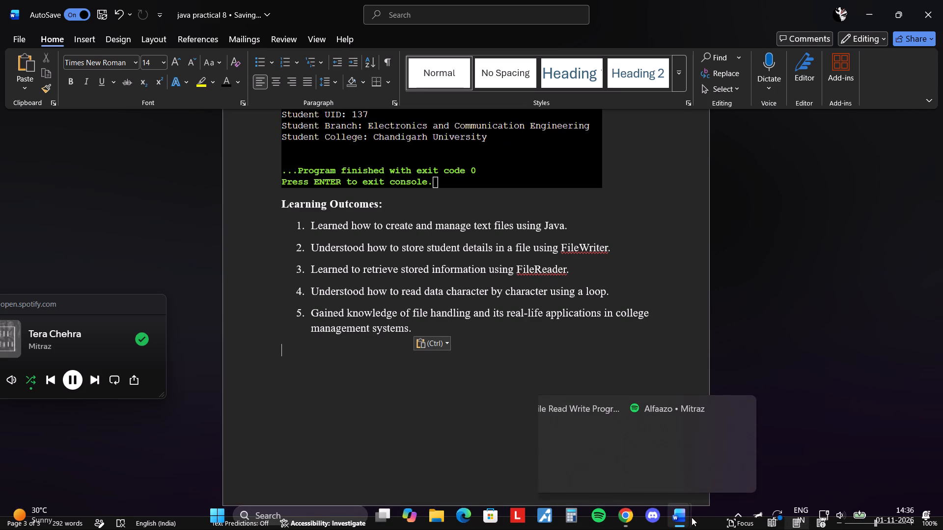
pyautogui.click(594, 454)
pyautogui.scroll(-7, 528, 403)
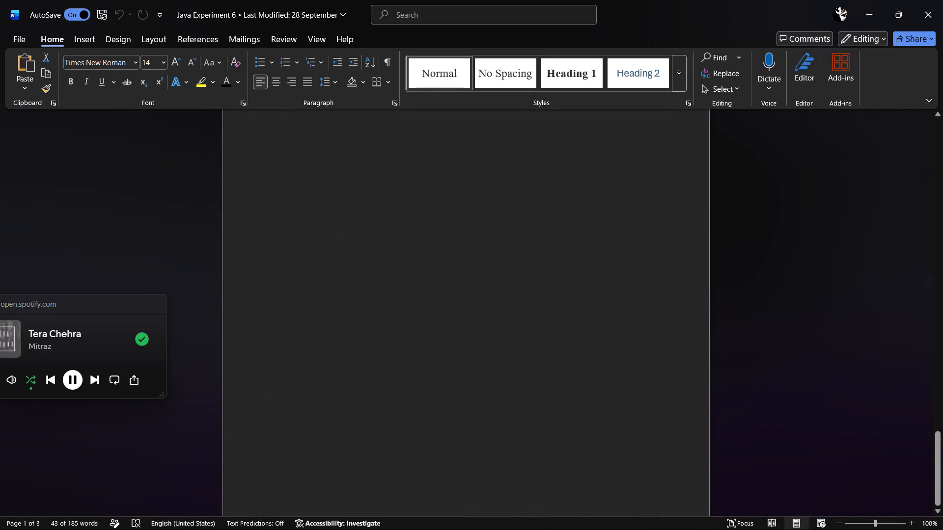
pyautogui.scroll(4, 528, 403)
pyautogui.rightClick(495, 214)
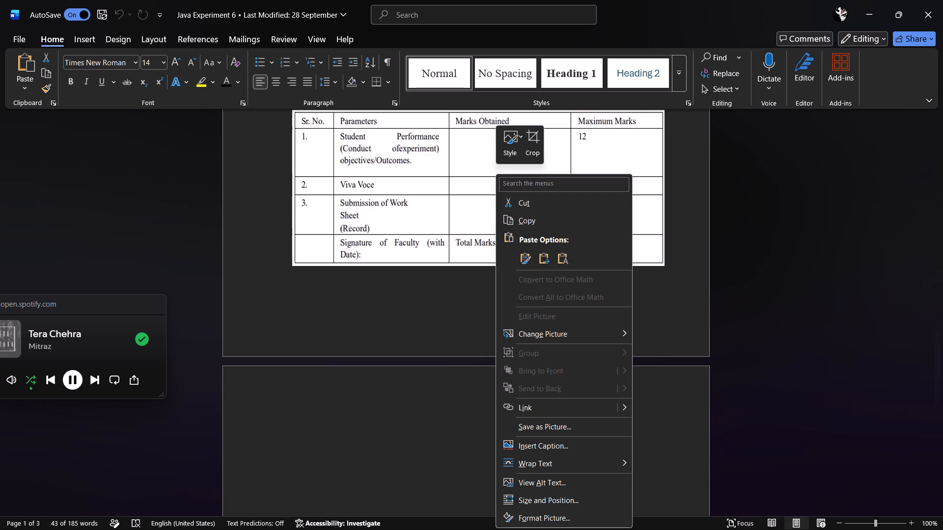
pyautogui.click(535, 220)
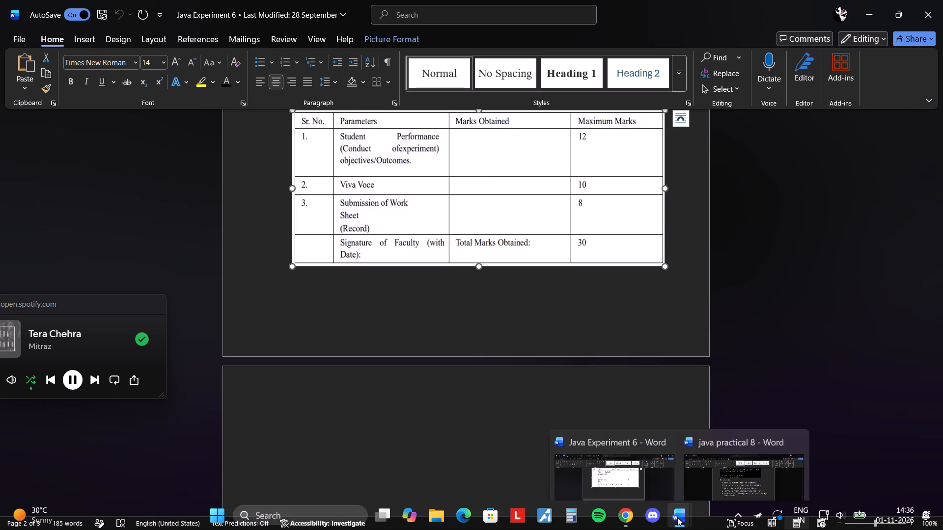
pyautogui.click(739, 456)
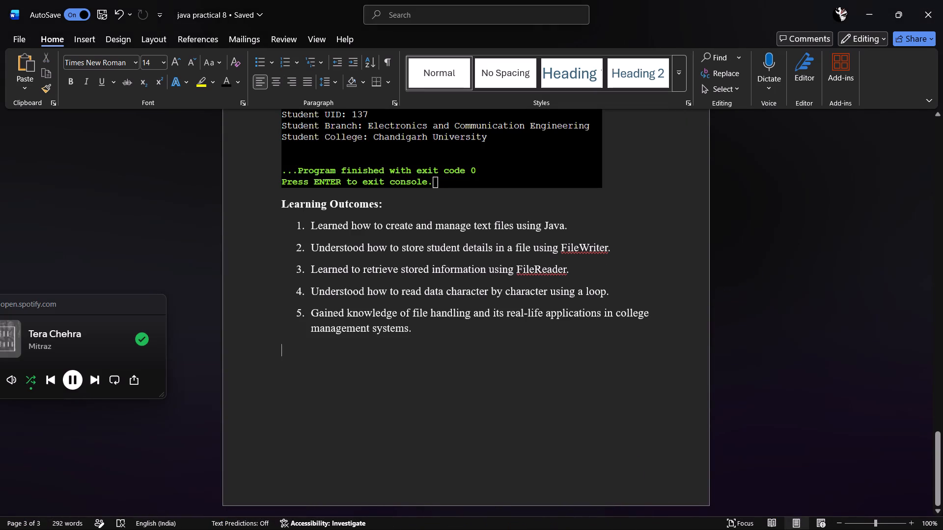
pyautogui.hotkey('ctrl', 'v')
pyautogui.scroll(4, 423, 352)
pyautogui.scroll(-1, 423, 352)
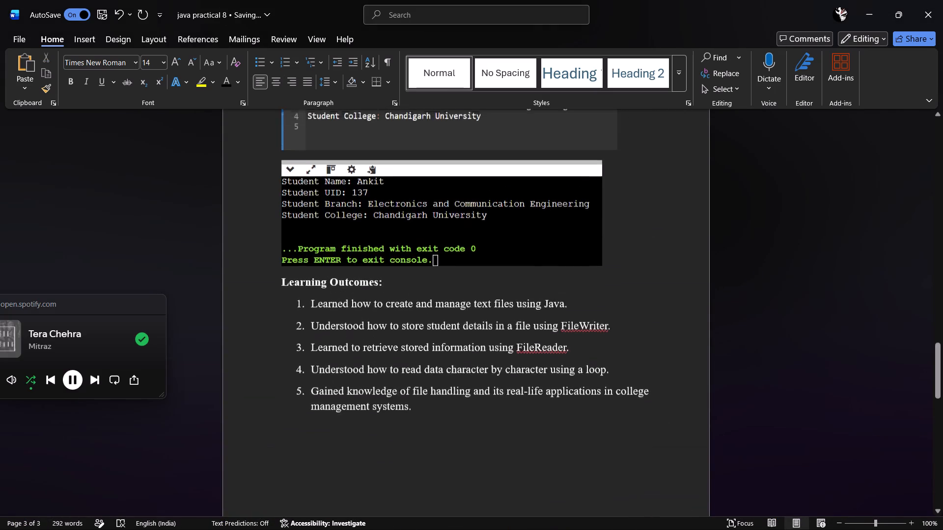
pyautogui.scroll(-2, 423, 352)
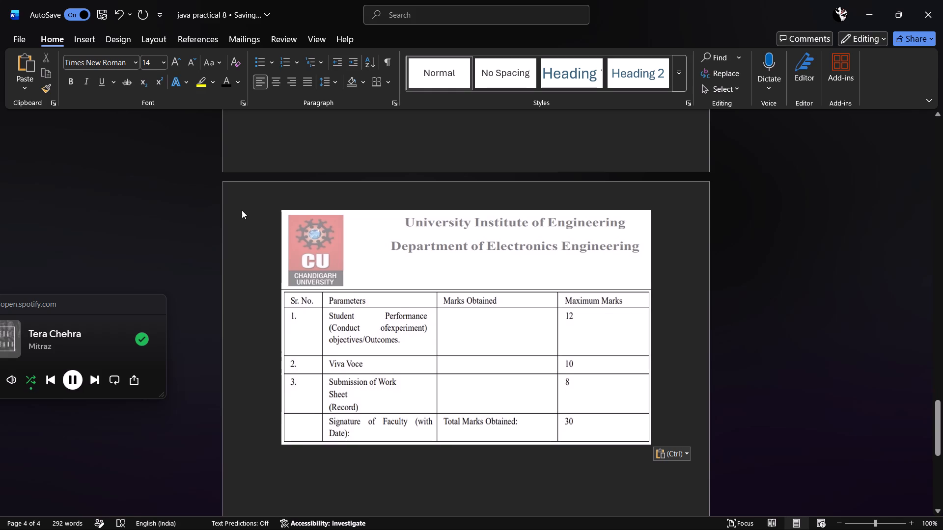
# Insert two blank lines before the pasted marks table picture.
pyautogui.click(230, 223)
pyautogui.scroll(5, 230, 223)
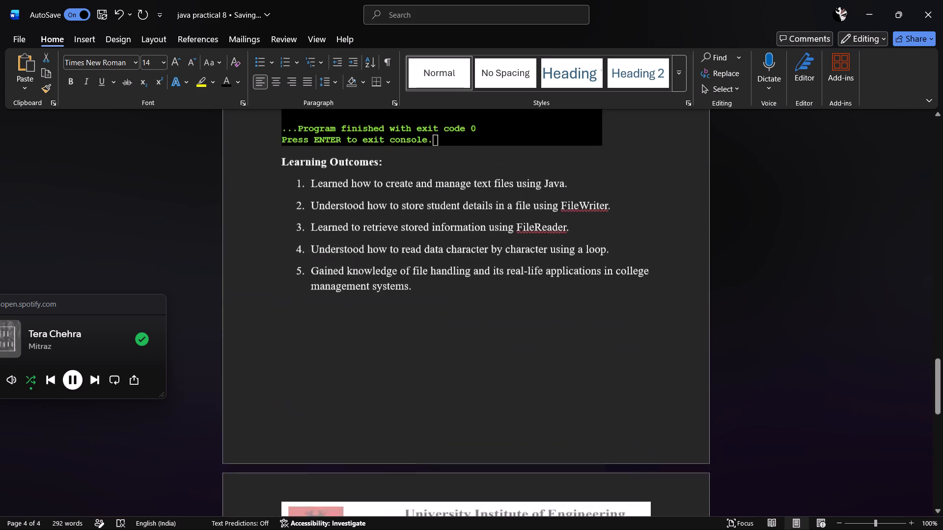
pyautogui.scroll(-1, 230, 223)
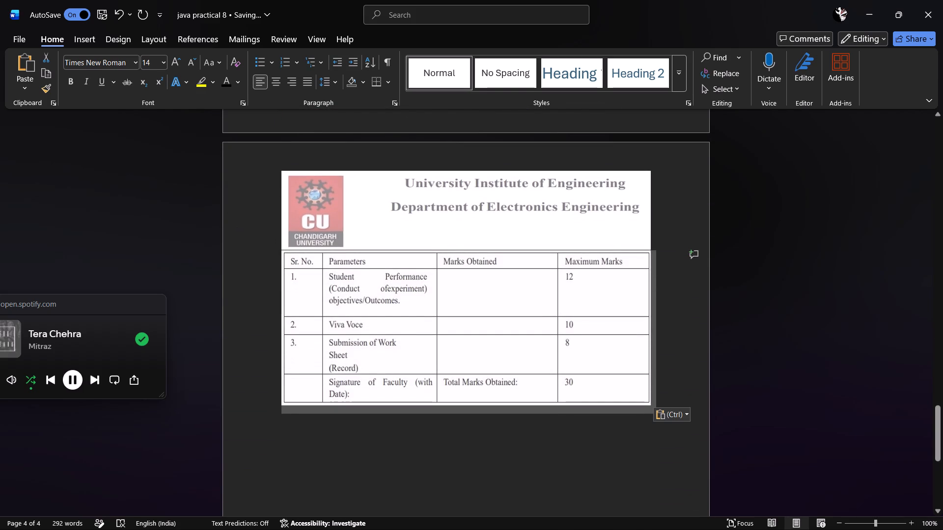
pyautogui.click(662, 239)
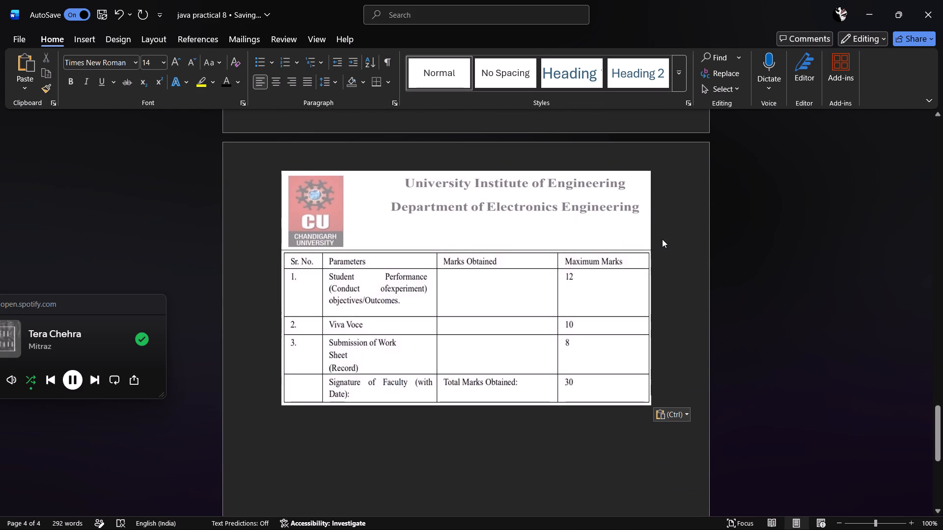
pyautogui.click(278, 255)
pyautogui.press('Return')
pyautogui.press('Return')
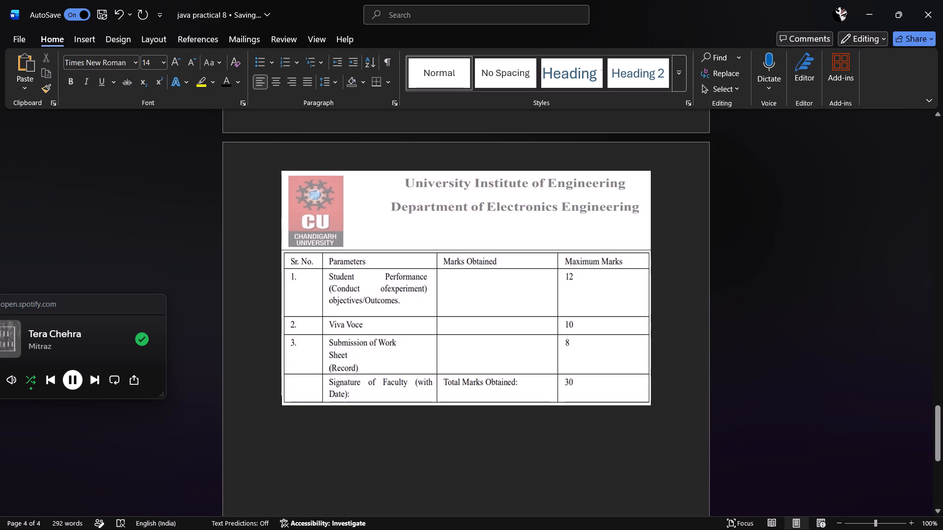
pyautogui.doubleClick(274, 270)
pyautogui.click(274, 270)
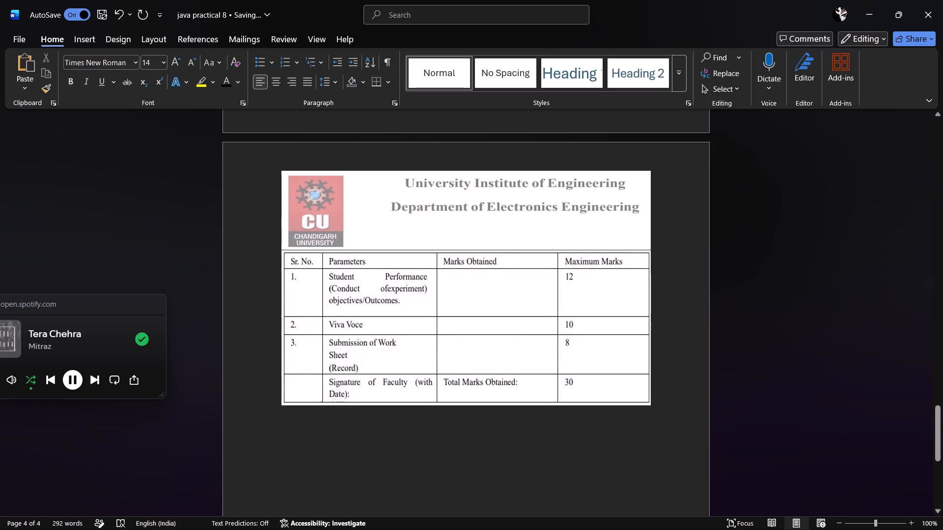
pyautogui.click(280, 268)
pyautogui.click(332, 127)
# Add five more blank lines at the end of page 3 so the marks table sits lower, with a gap under page 4's header.
pyautogui.scroll(1, 332, 127)
pyautogui.click(301, 264)
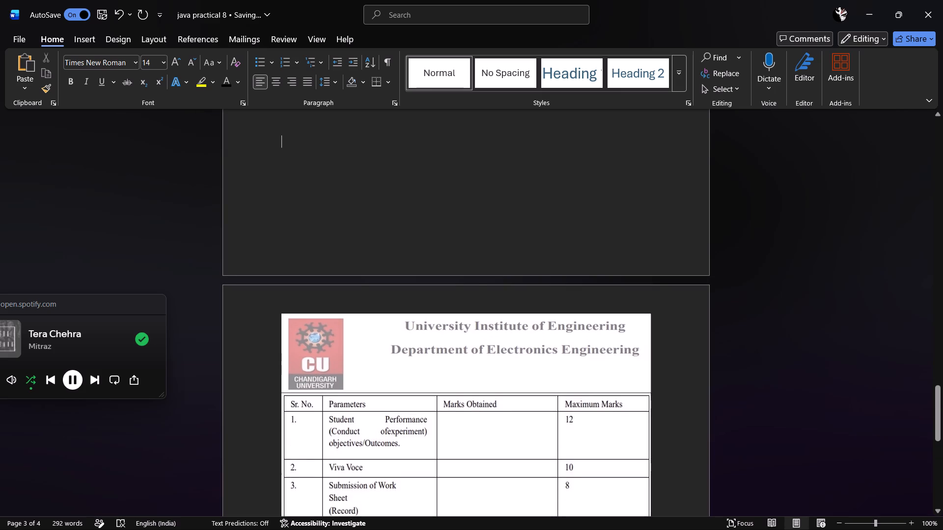
pyautogui.press('Return')
pyautogui.press('Return')
pyautogui.press('Return')
pyautogui.press('Return')
pyautogui.press('Return')
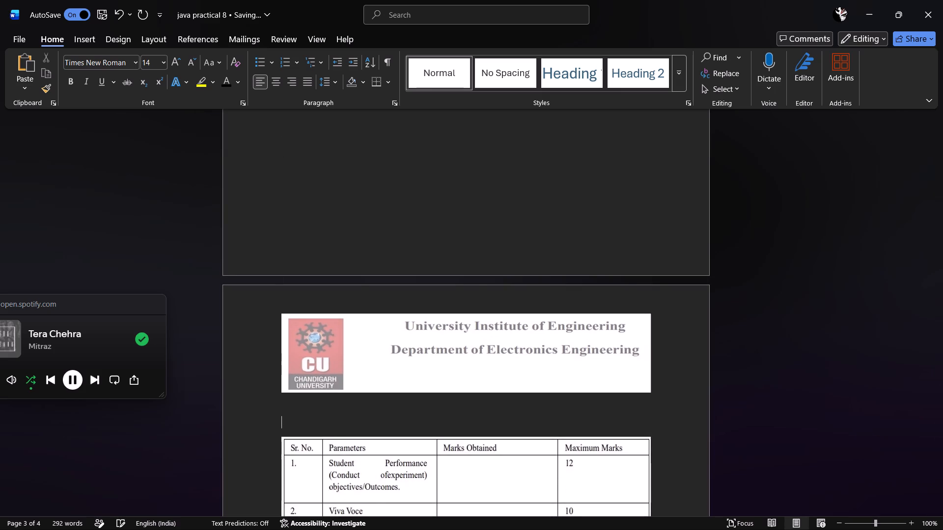
pyautogui.press('BackSpace')
pyautogui.press('Return')
# Review the report from the last page back to the student details at the top of the first page.
pyautogui.scroll(-6, 301, 264)
pyautogui.click(495, 197)
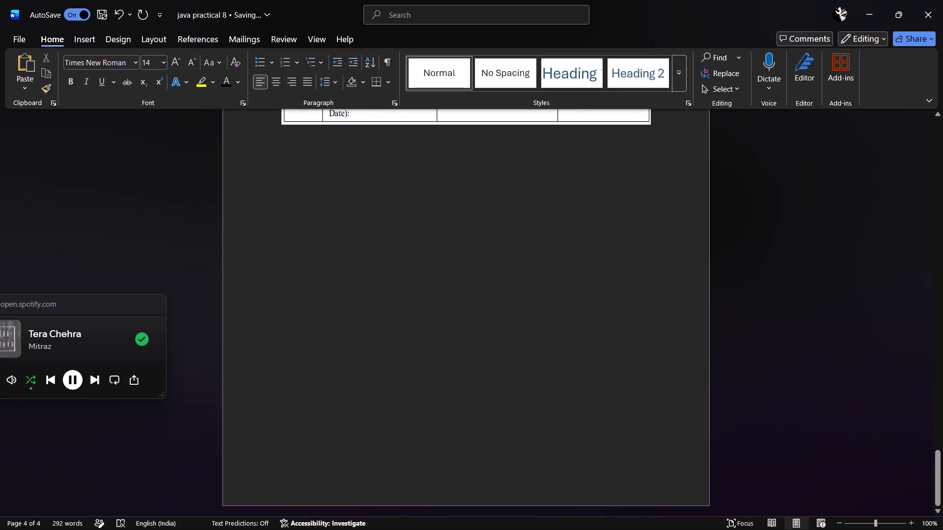
pyautogui.click(747, 218)
pyautogui.scroll(8, 747, 218)
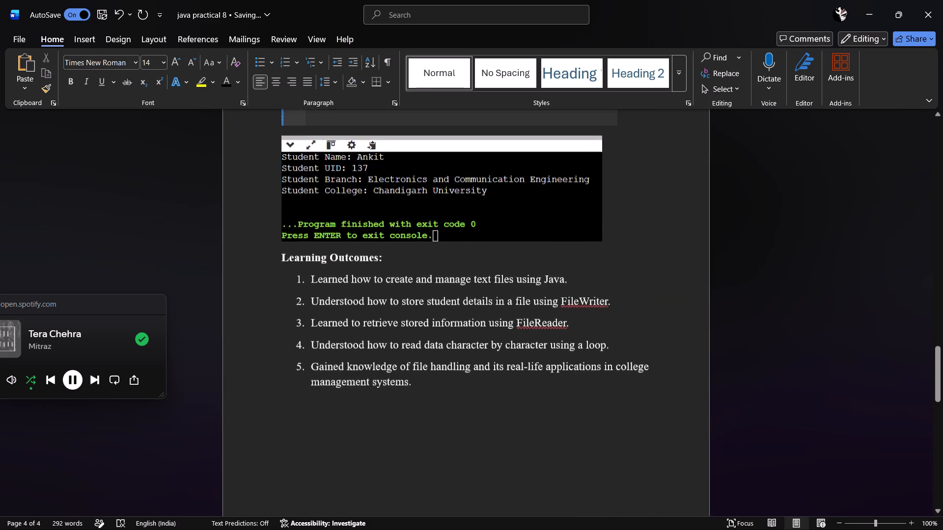
pyautogui.scroll(7, 747, 218)
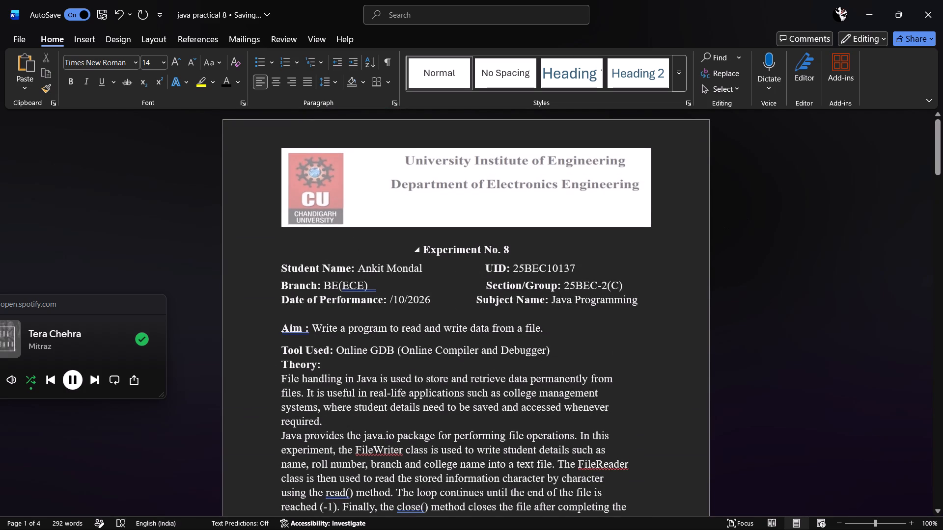
pyautogui.moveTo(347, 268); pyautogui.dragTo(287, 272)
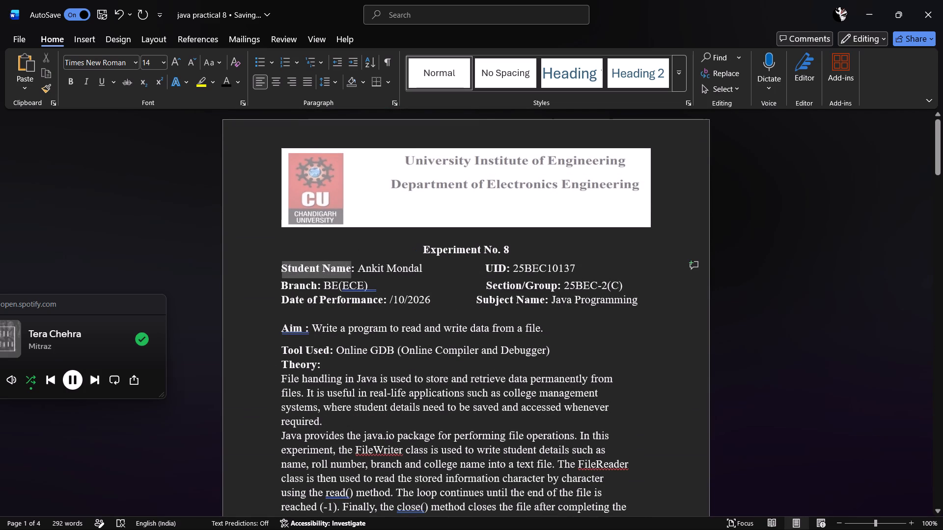
pyautogui.click(382, 284)
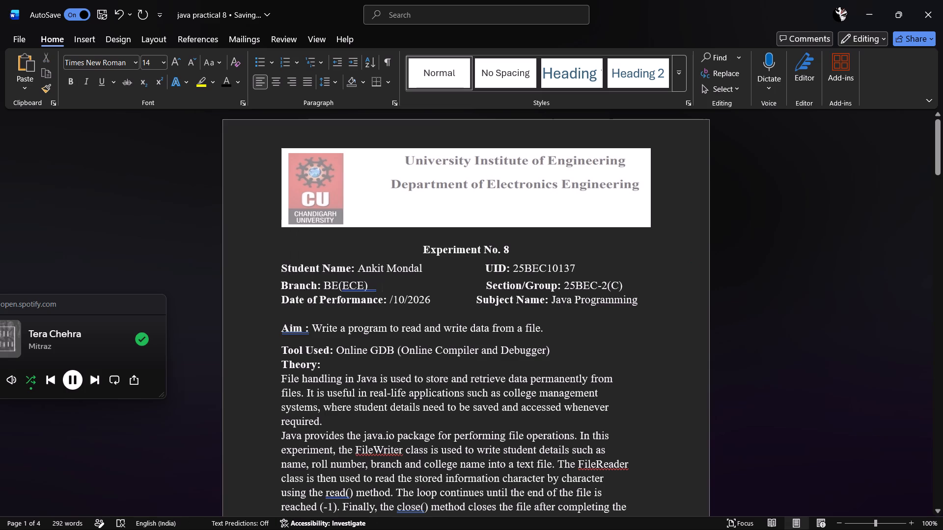
# Insert a blank line between the "Experiment No. 8" heading and the student details on the first page.
pyautogui.click(517, 247)
pyautogui.press('Return')
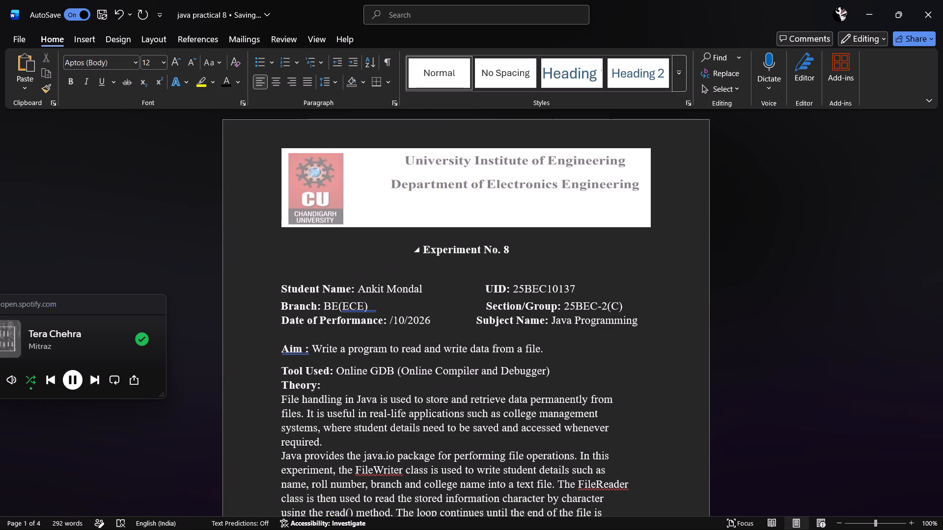
# Review the report's layout from the learning outcomes back through the output, code and theory to the first-page heading.
pyautogui.scroll(-9, 517, 247)
pyautogui.scroll(1, 517, 247)
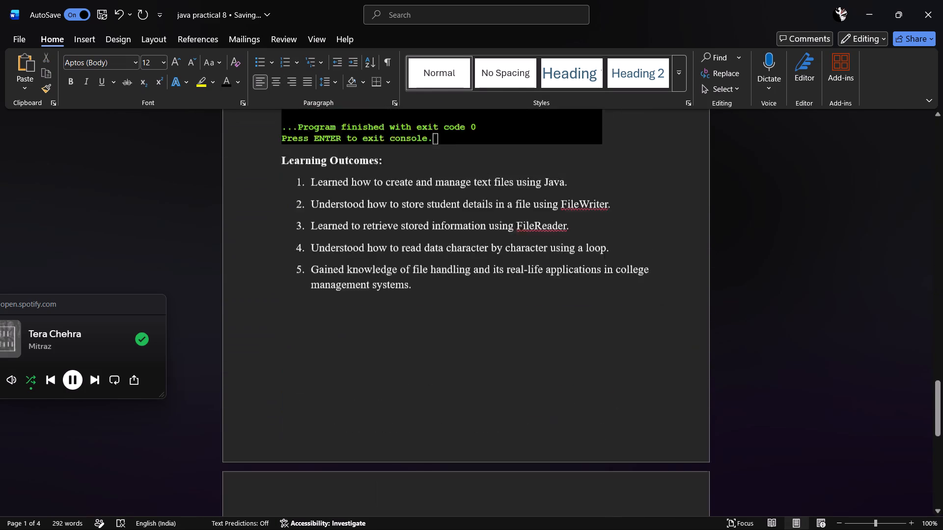
pyautogui.scroll(1, 517, 247)
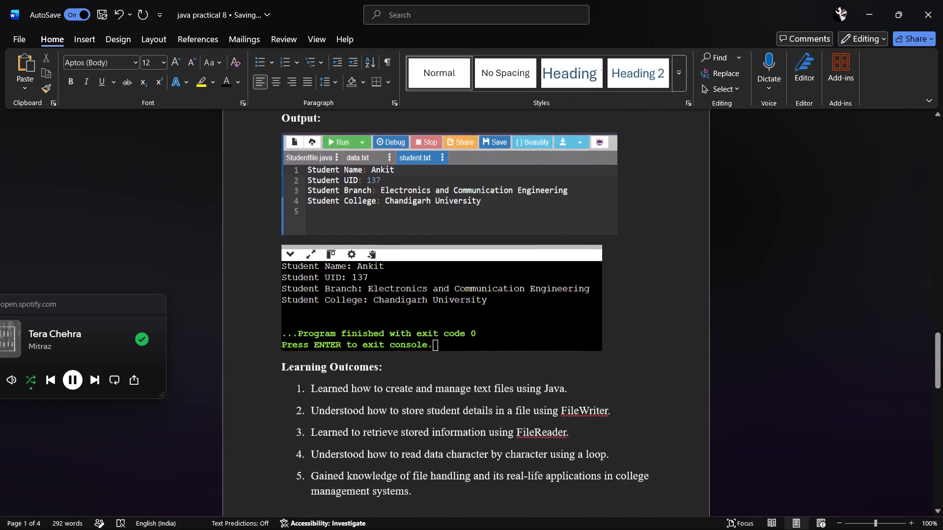
pyautogui.scroll(1, 517, 247)
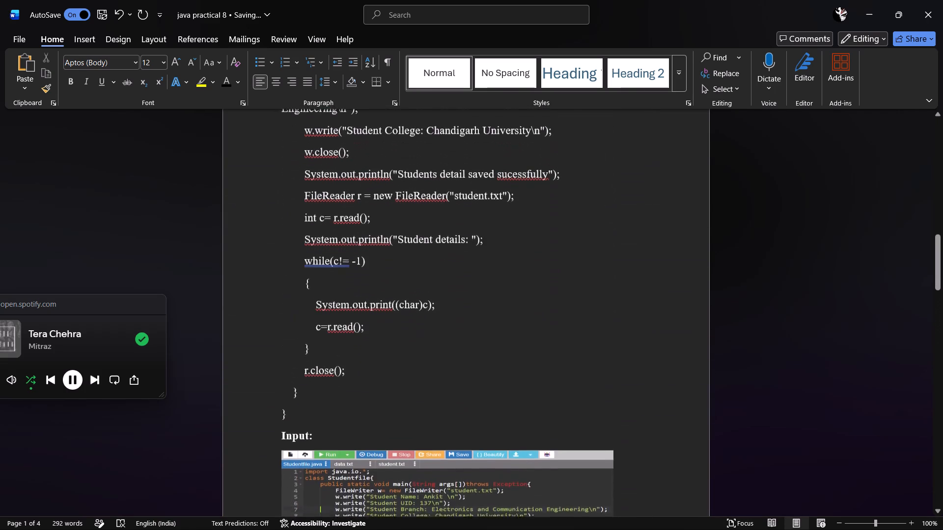
pyautogui.scroll(1, 517, 247)
pyautogui.scroll(3, 439, 362)
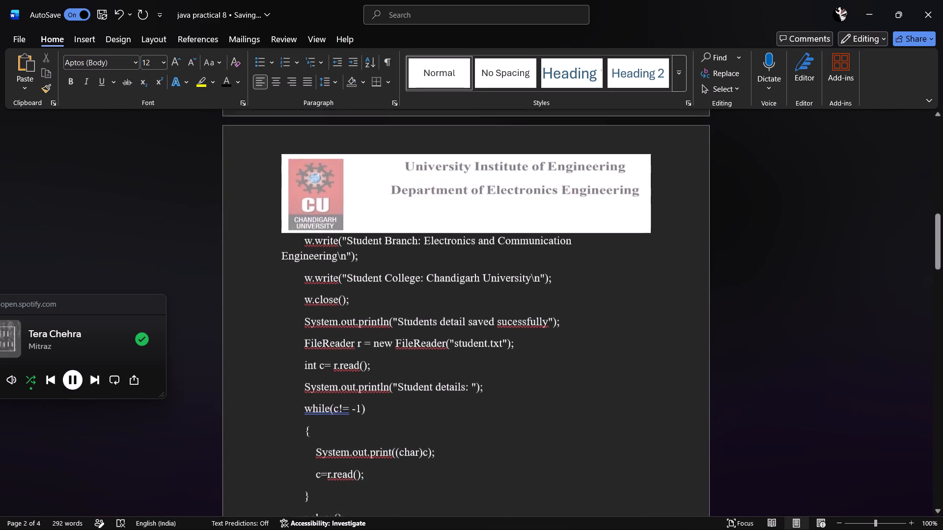
pyautogui.scroll(5, 439, 362)
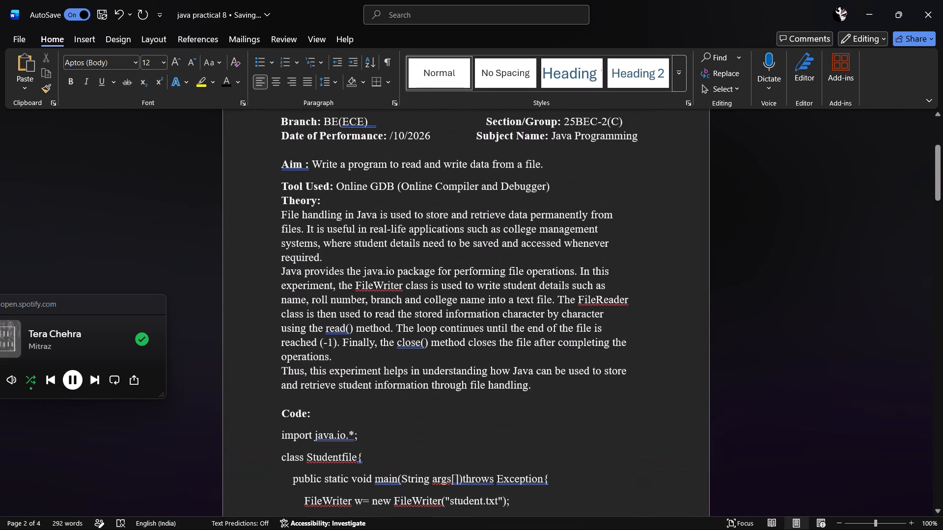
pyautogui.scroll(2, 439, 362)
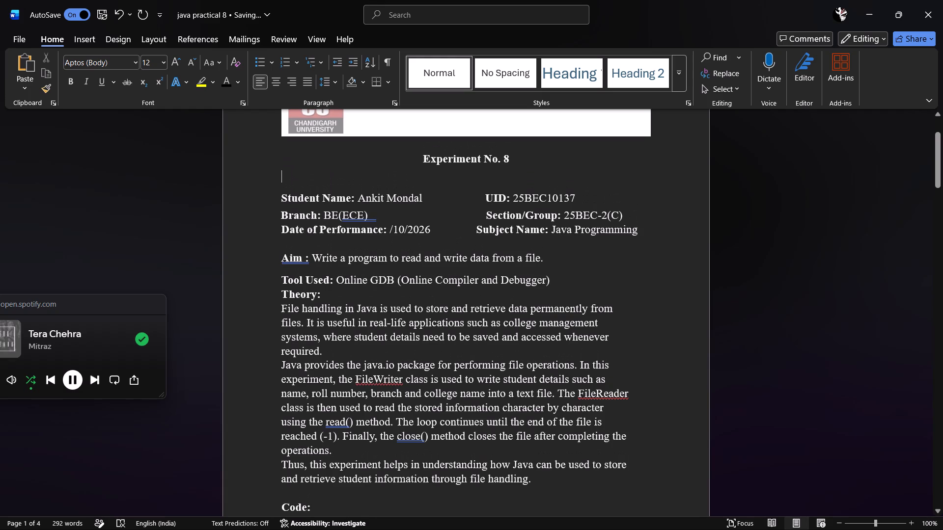
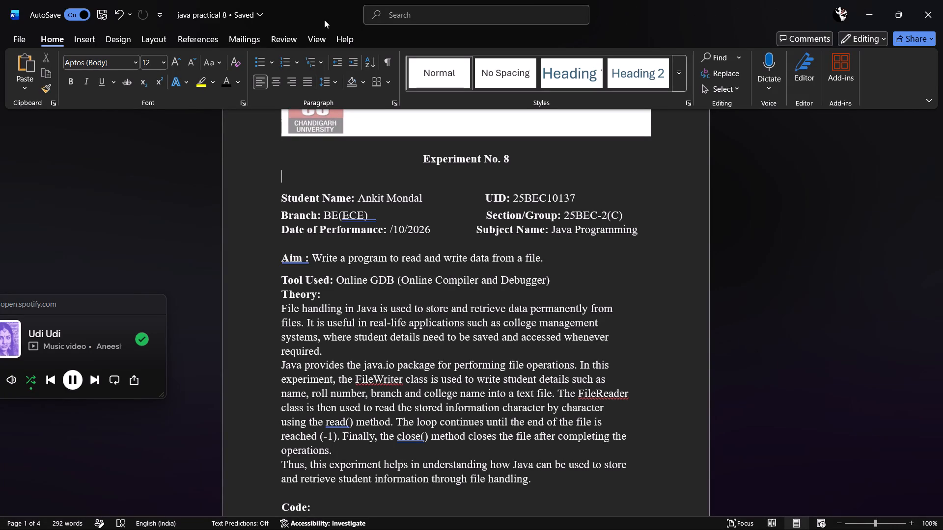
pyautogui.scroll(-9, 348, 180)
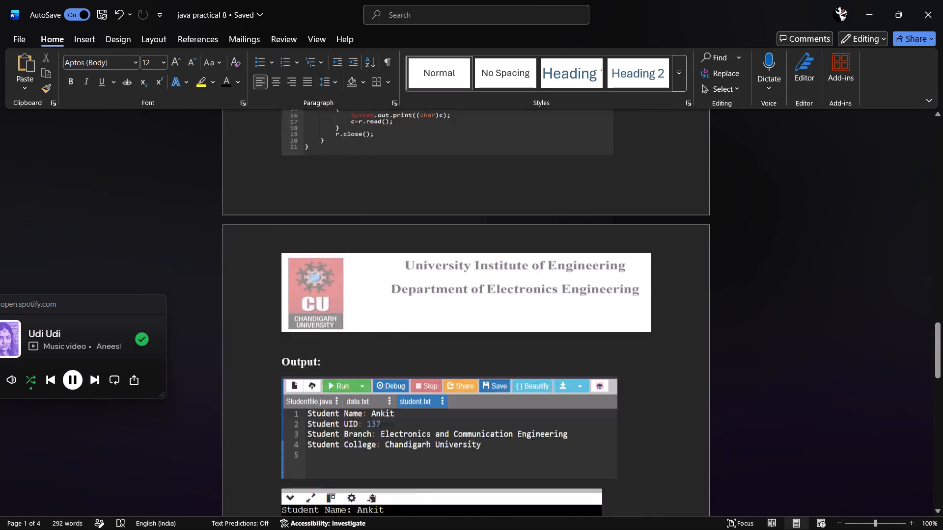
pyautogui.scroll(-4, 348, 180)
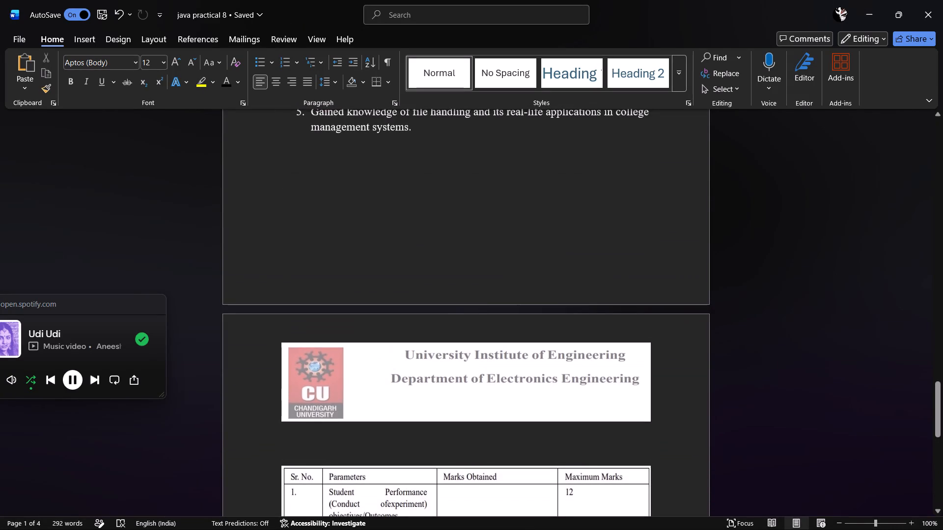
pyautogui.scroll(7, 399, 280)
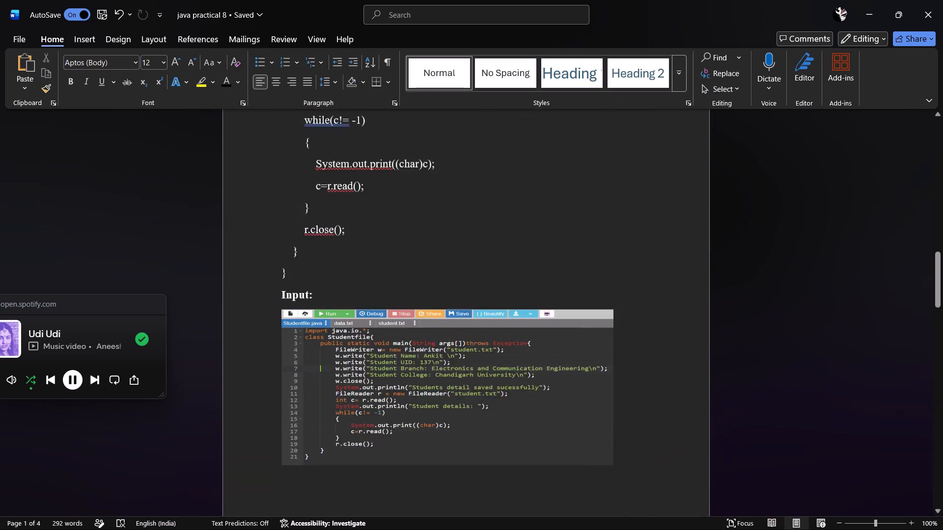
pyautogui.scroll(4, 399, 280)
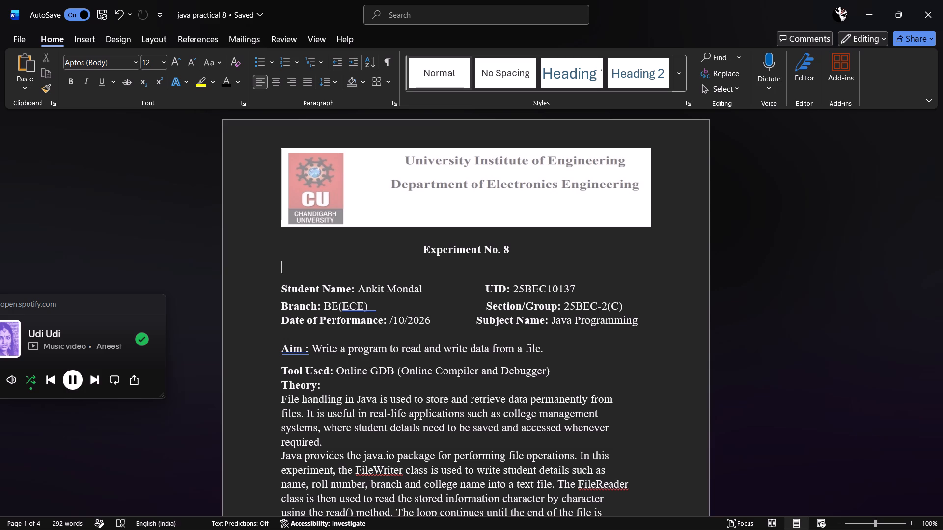
# Check the October 2026 calendar for the day needed in the report's Date of Performance.
pyautogui.click(388, 317)
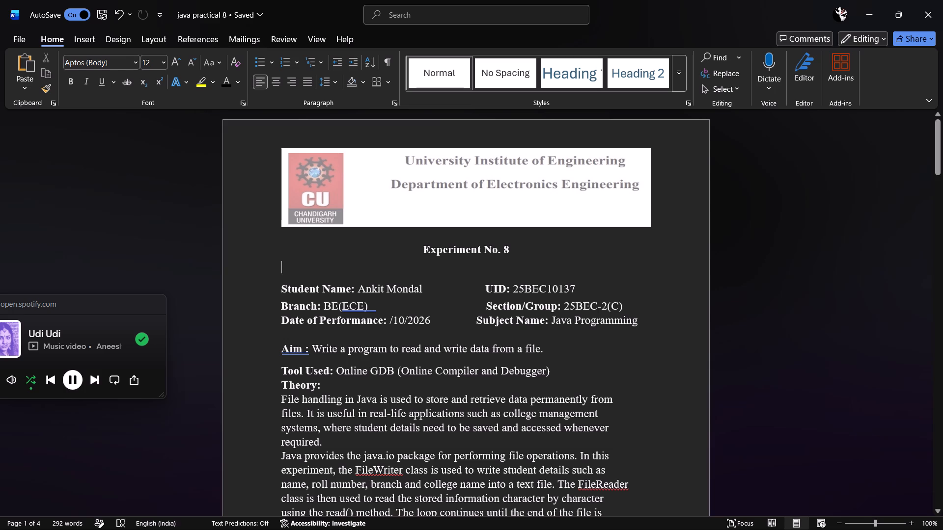
pyautogui.click(873, 517)
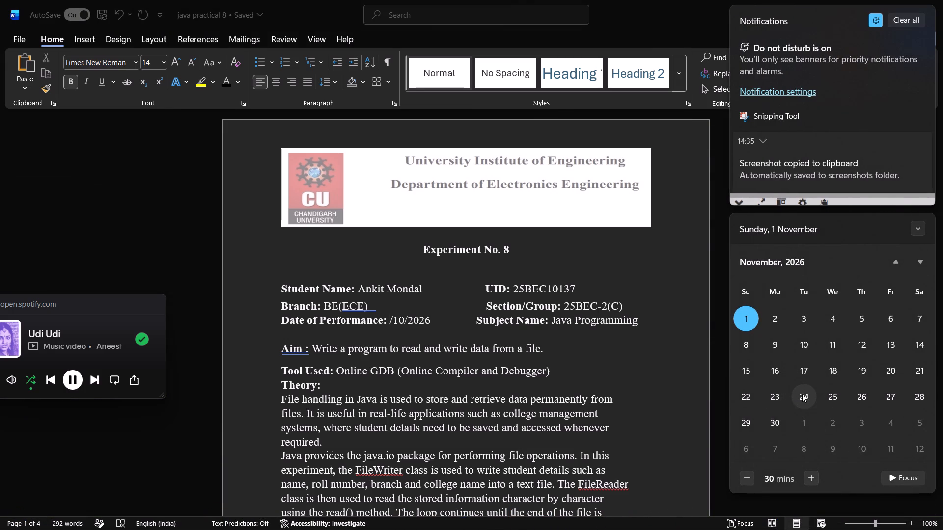
pyautogui.scroll(1, 800, 379)
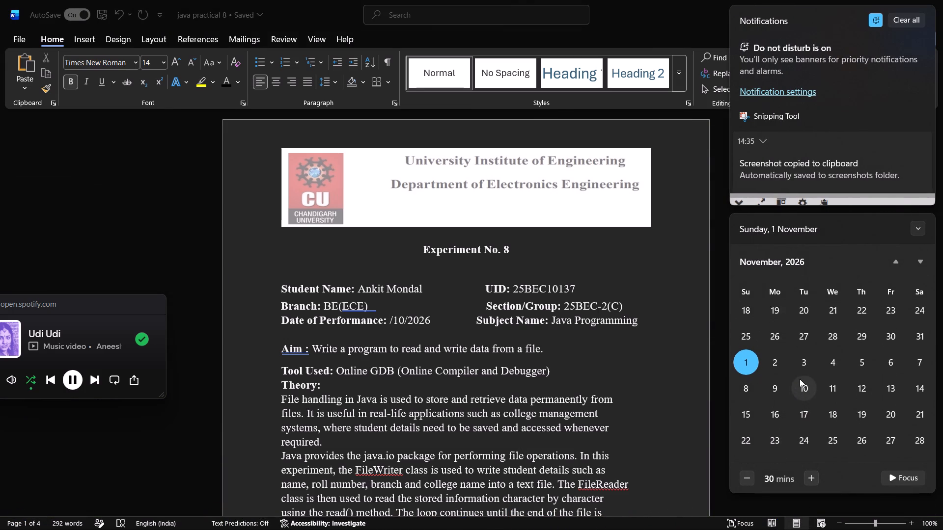
pyautogui.scroll(1, 800, 379)
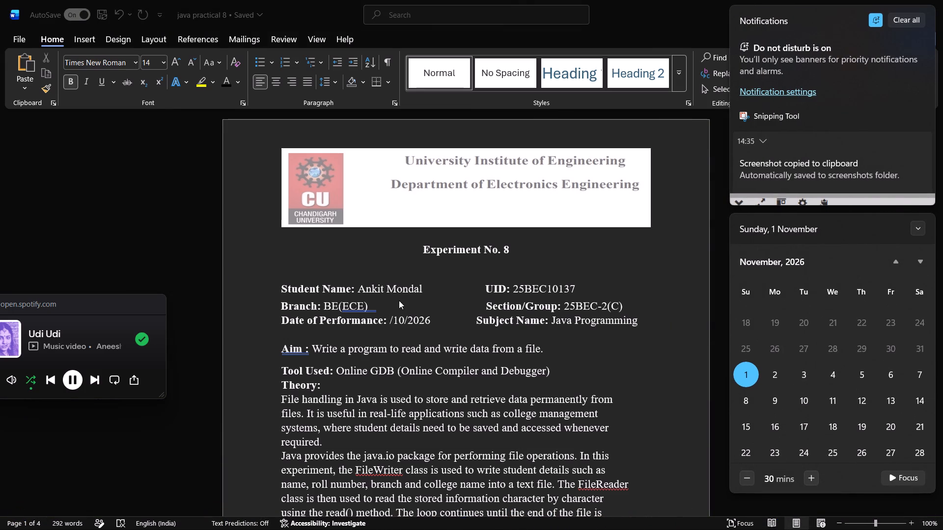
# Add the day 27 in non-bold text before /10/2026 in Date of Performance, with a space after the label's colon.
pyautogui.click(386, 322)
pyautogui.click(386, 322)
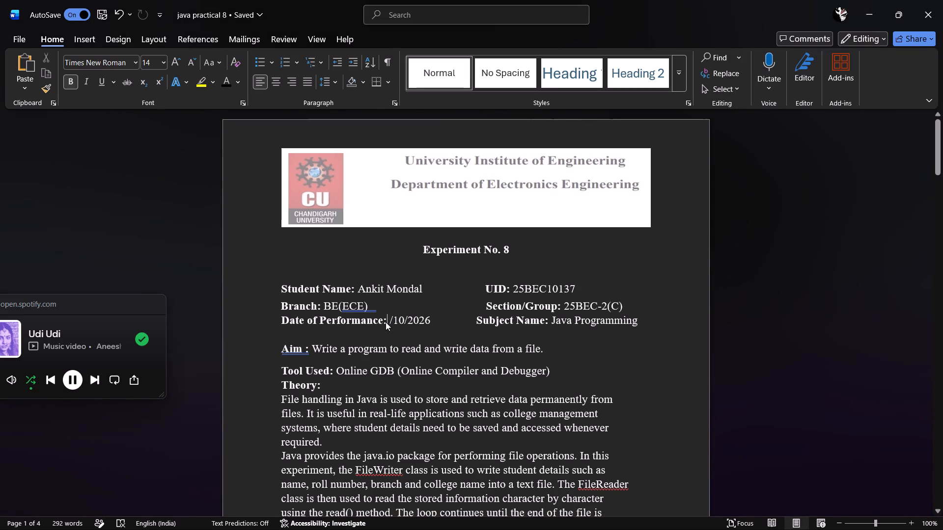
pyautogui.write('27')
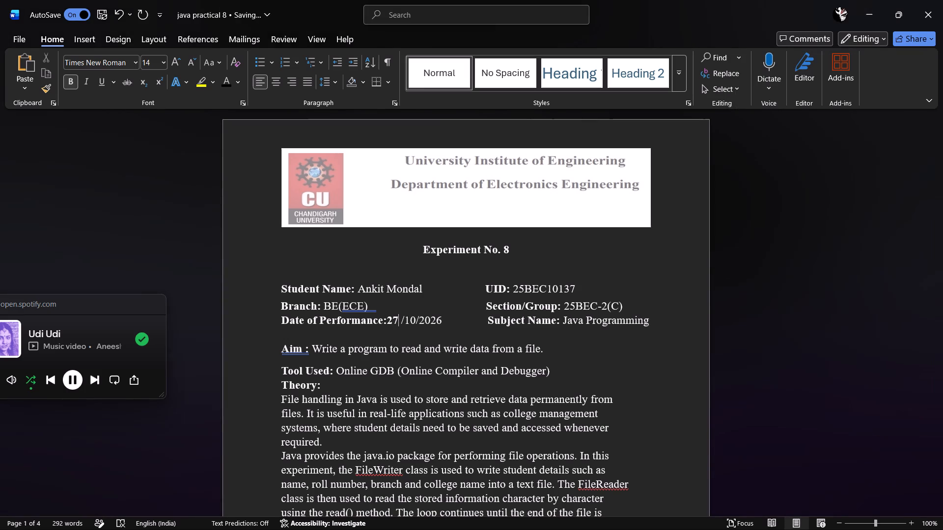
pyautogui.press('BackSpace')
pyautogui.press('BackSpace')
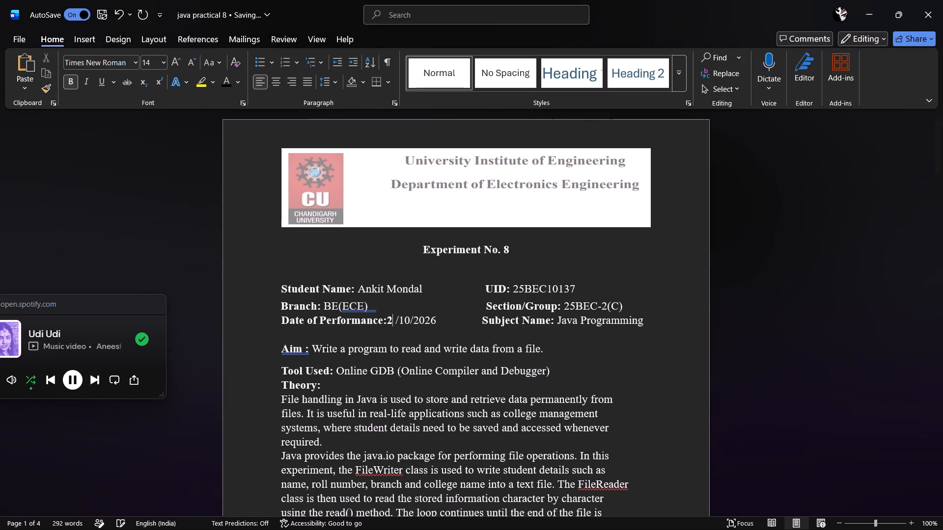
pyautogui.click(62, 78)
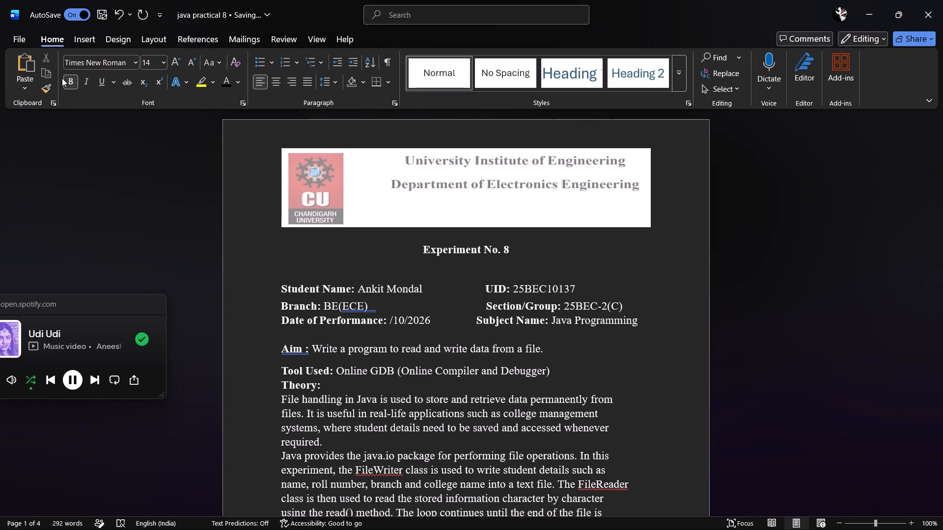
pyautogui.click(66, 79)
pyautogui.write('27')
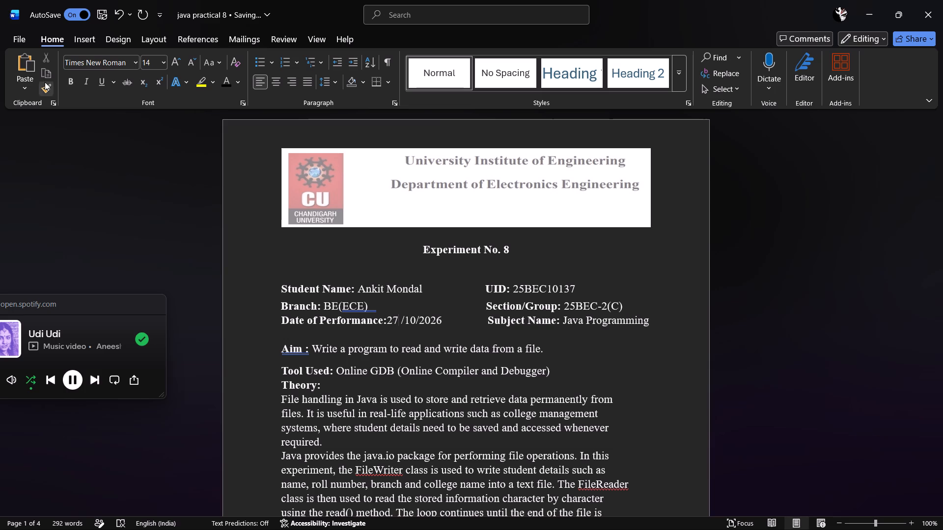
pyautogui.click(389, 317)
pyautogui.press('space')
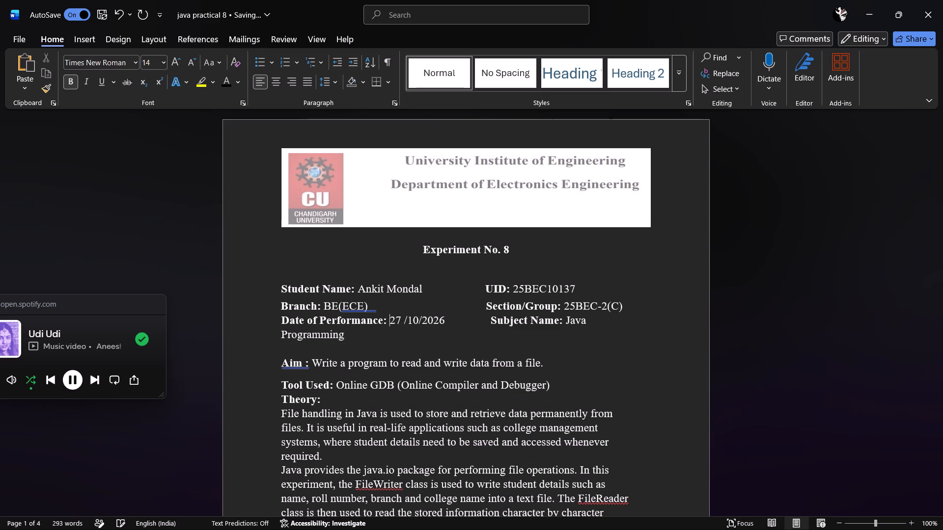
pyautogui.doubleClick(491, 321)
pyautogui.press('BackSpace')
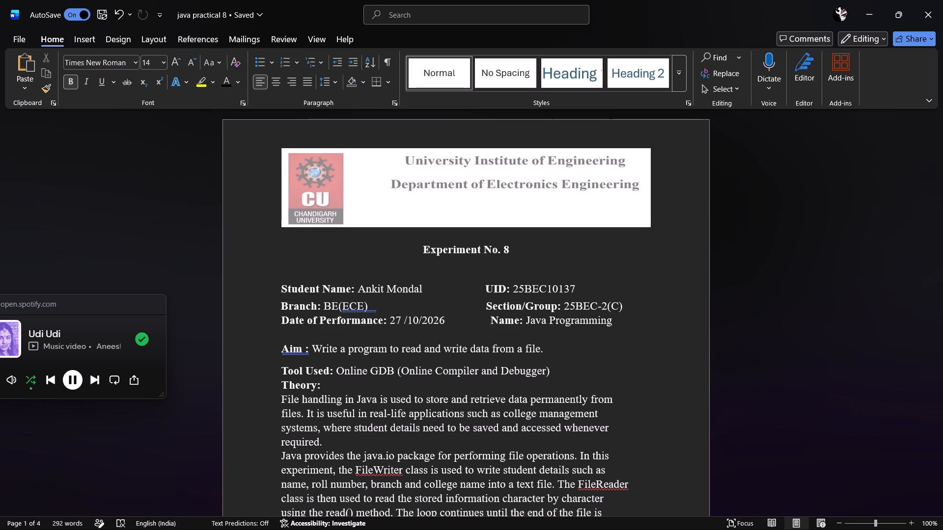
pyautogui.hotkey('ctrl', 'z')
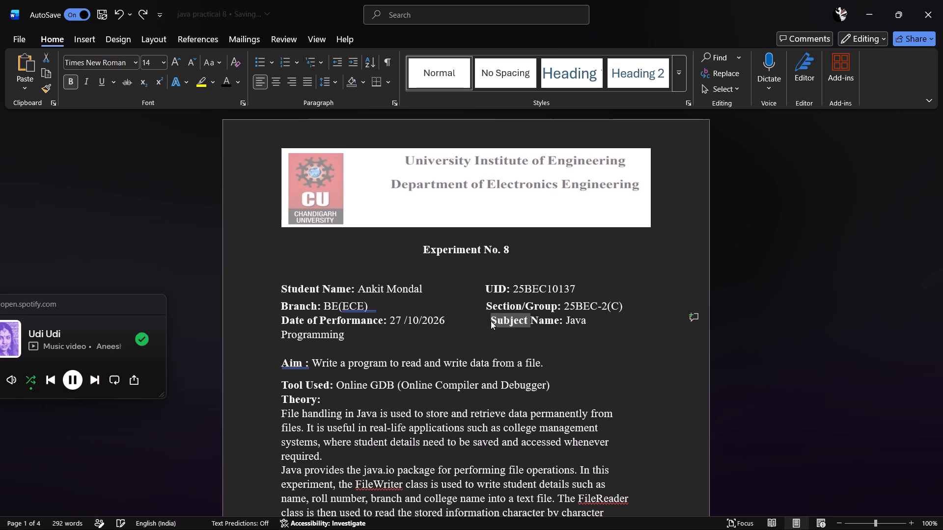
# Delete one space before "Subject Name" so that "Java Programming" fits on the Date of Performance line.
pyautogui.press('Right')
pyautogui.press('Left')
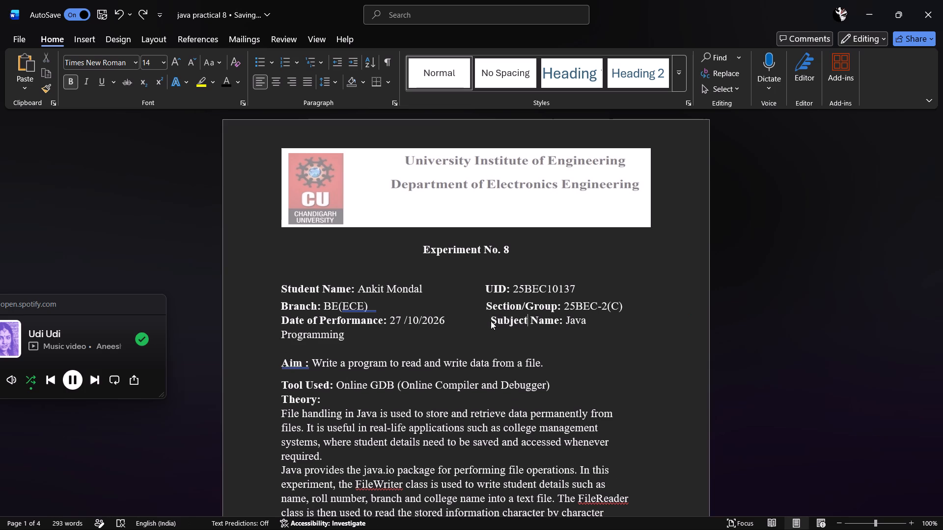
pyautogui.press('Left')
pyautogui.press('Left')
pyautogui.press('Left')
pyautogui.press('Left')
pyautogui.press('Left')
pyautogui.press('Left')
pyautogui.press('Left')
pyautogui.press('BackSpace')
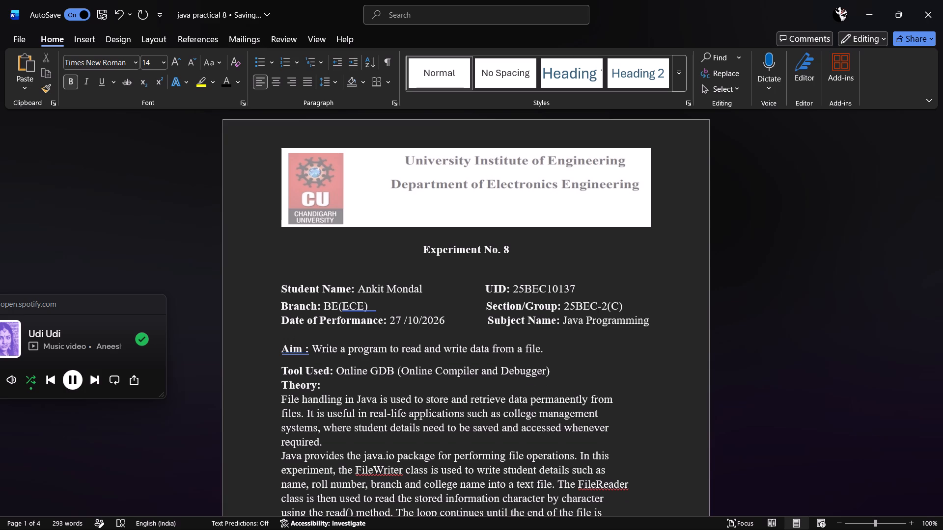
# Insert a blank line between the "Tool Used" line and the "Theory:" heading.
pyautogui.click(571, 362)
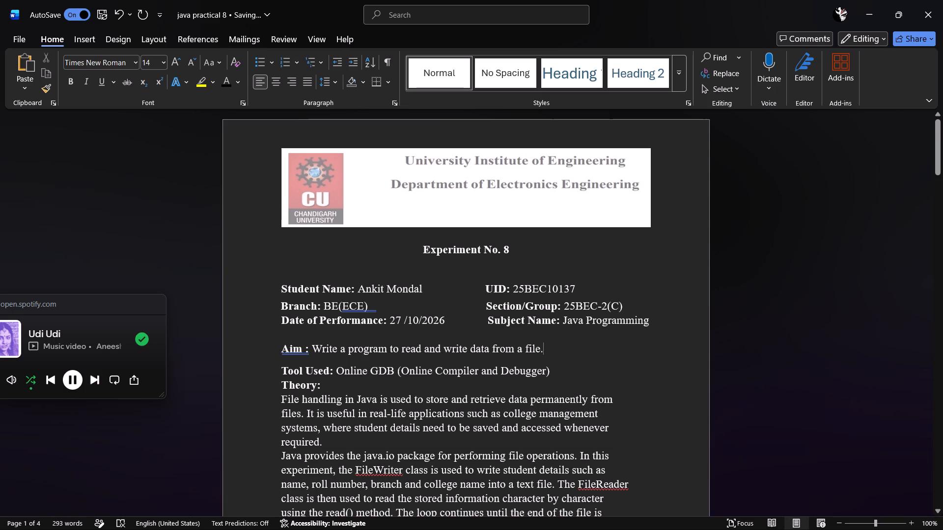
pyautogui.scroll(-3, 458, 306)
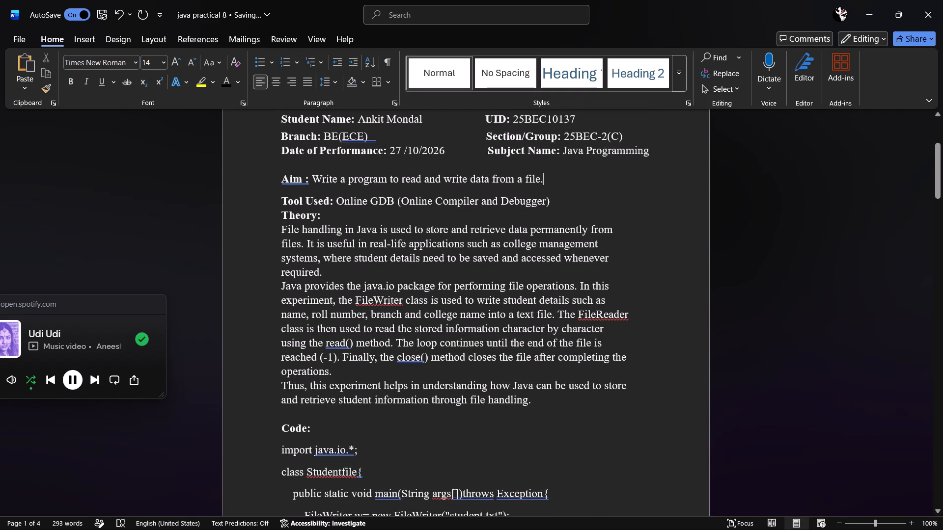
pyautogui.click(278, 215)
pyautogui.press('Return')
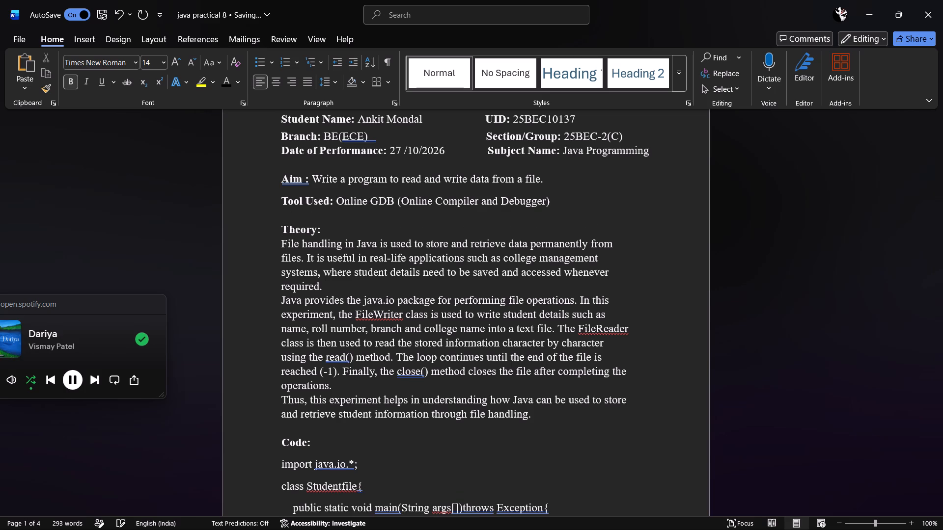
# Delete the blank line between the input code screenshot and the "Output:" heading on page 3.
pyautogui.scroll(-12, 278, 215)
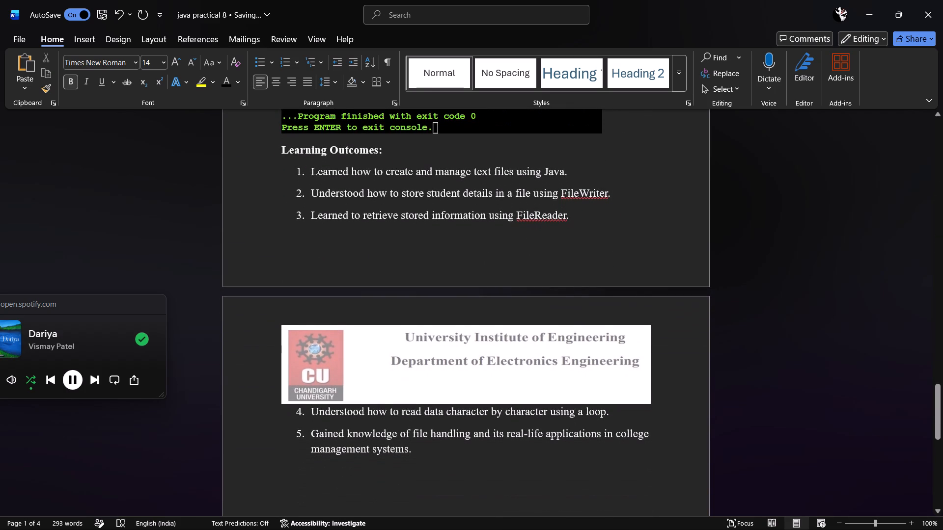
pyautogui.scroll(-3, 278, 215)
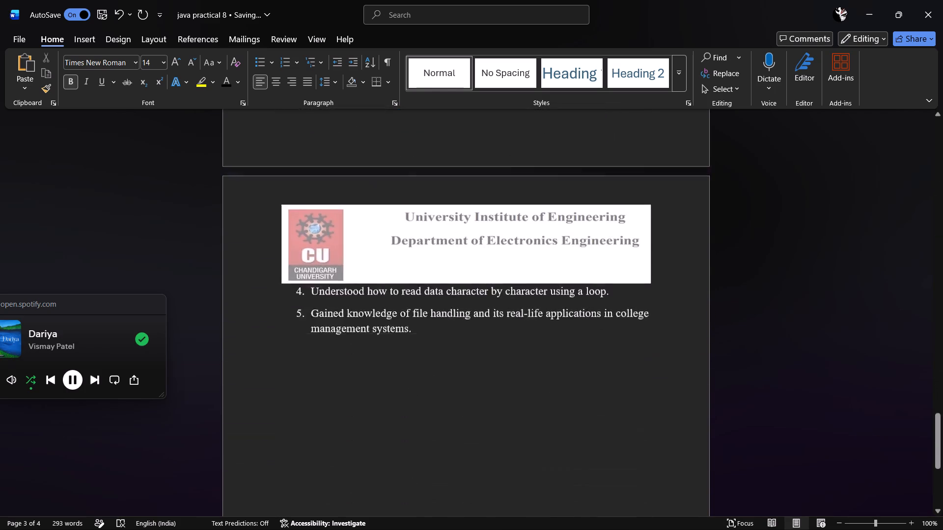
pyautogui.scroll(-1, 278, 215)
pyautogui.scroll(6, 278, 215)
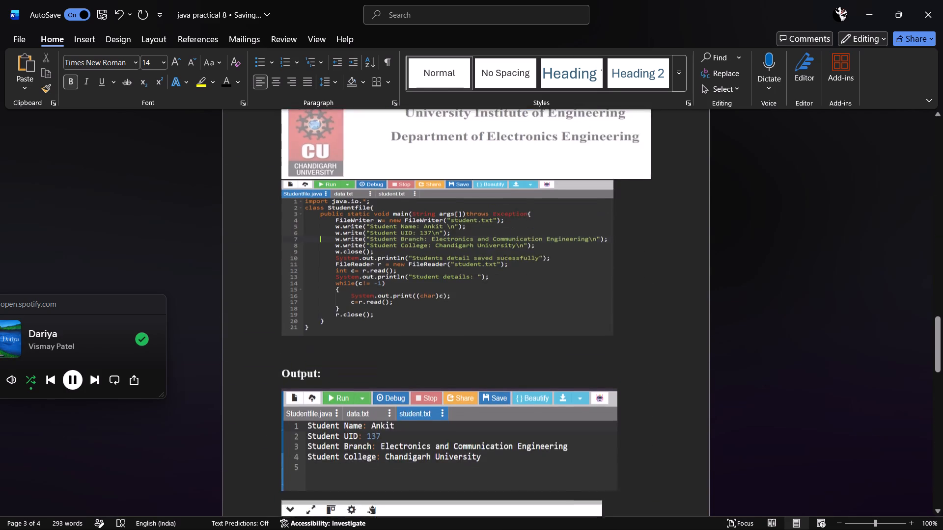
pyautogui.scroll(2, 279, 232)
pyautogui.click(314, 380)
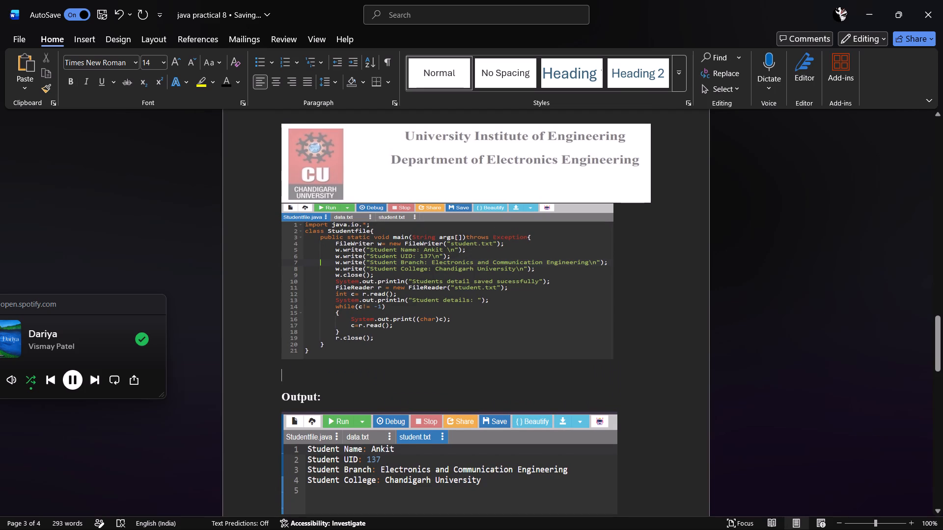
pyautogui.press('BackSpace')
pyautogui.scroll(-5, 314, 380)
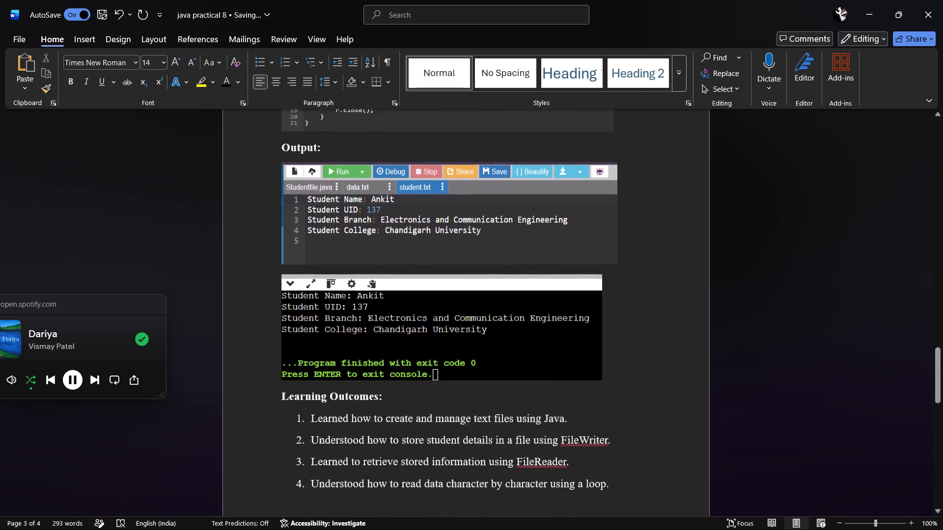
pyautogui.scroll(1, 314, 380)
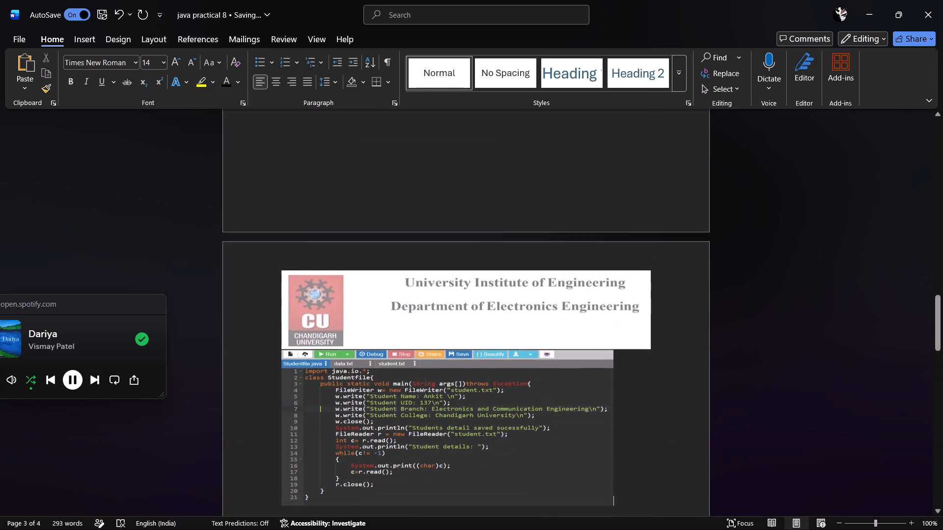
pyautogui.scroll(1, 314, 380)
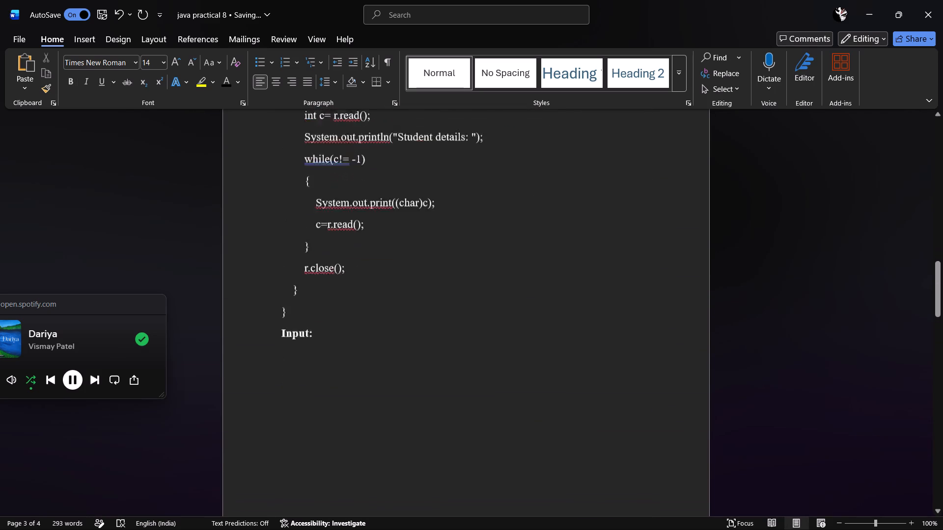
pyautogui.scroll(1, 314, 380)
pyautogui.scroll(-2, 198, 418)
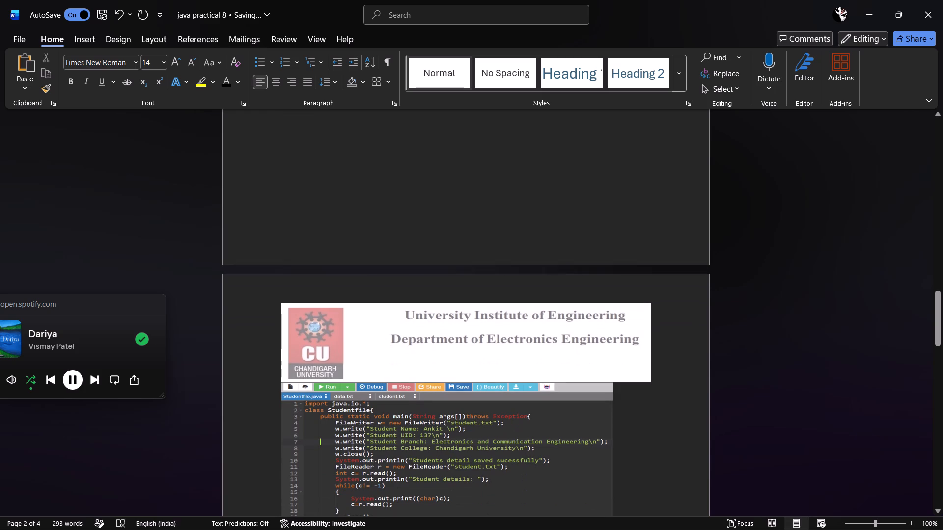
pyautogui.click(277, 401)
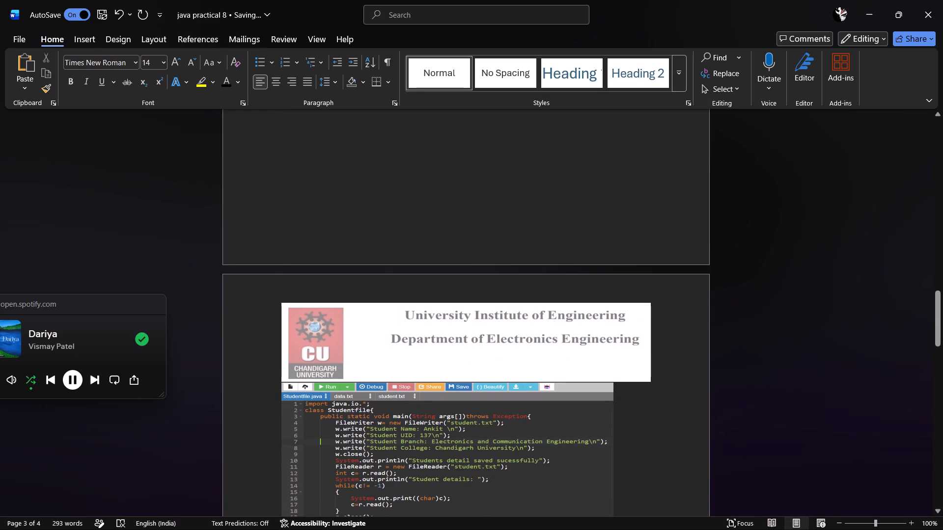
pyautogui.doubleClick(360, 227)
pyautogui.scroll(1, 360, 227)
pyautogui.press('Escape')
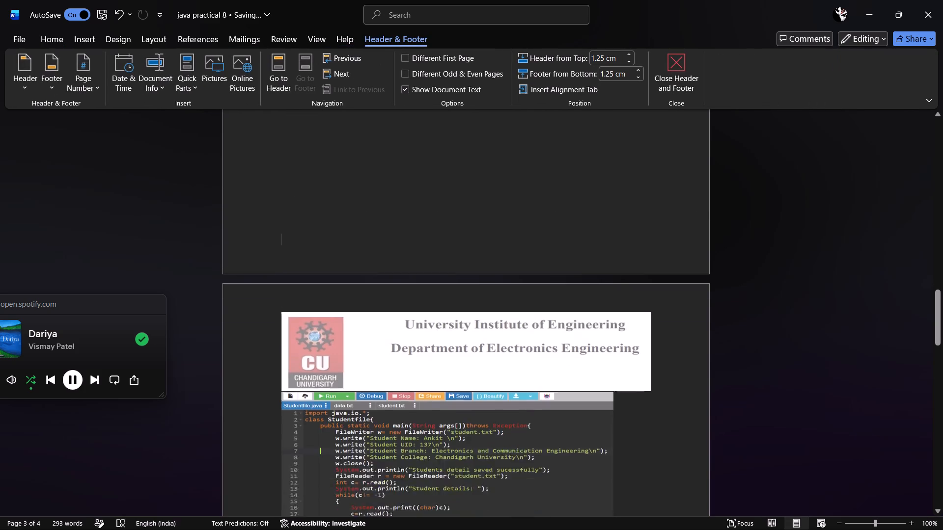
# Delete the blank line between the "Tool Used" line and the "Theory:" heading so the input code screenshot moves up under "Input:" on page 2.
pyautogui.scroll(1, 360, 227)
pyautogui.click(293, 274)
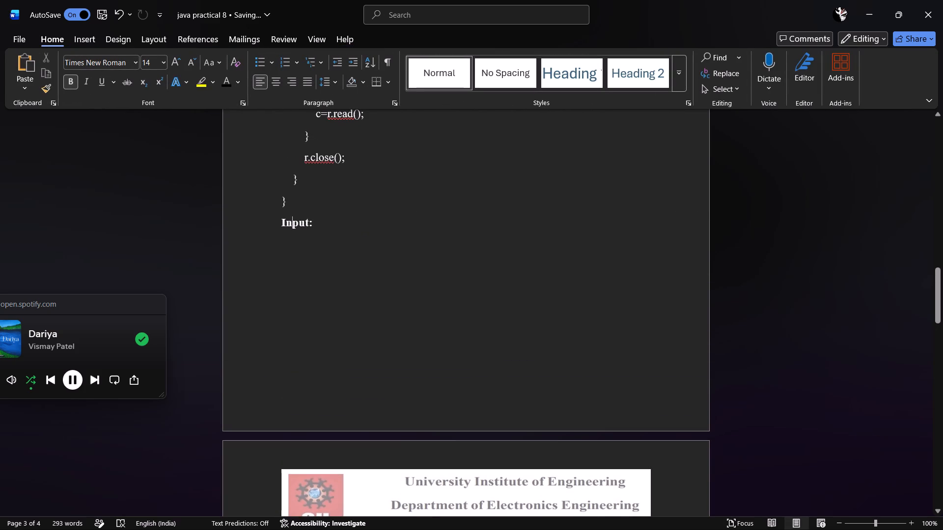
pyautogui.click(293, 274)
pyautogui.press('Down')
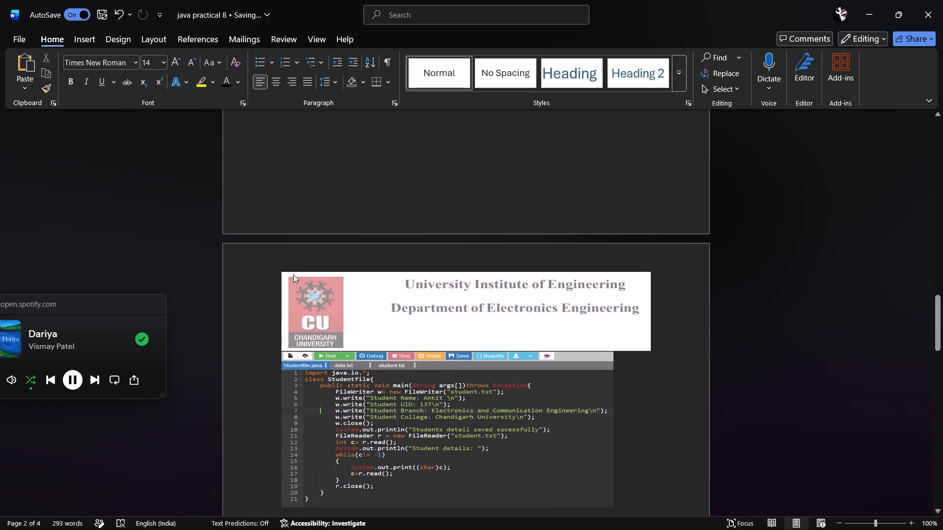
pyautogui.press('Up')
pyautogui.press('Up')
pyautogui.press('Up')
pyautogui.press('Up')
pyautogui.press('Up')
pyautogui.press('Up')
pyautogui.press('Up')
pyautogui.press('Up')
pyautogui.press('Up')
pyautogui.press('Up')
pyautogui.press('Up')
pyautogui.press('Up')
pyautogui.press('Up')
pyautogui.press('Up')
pyautogui.press('Up')
pyautogui.press('Up')
pyautogui.press('Up')
pyautogui.press('Up')
pyautogui.press('Up')
pyautogui.press('Up')
pyautogui.press('Up')
pyautogui.press('Up')
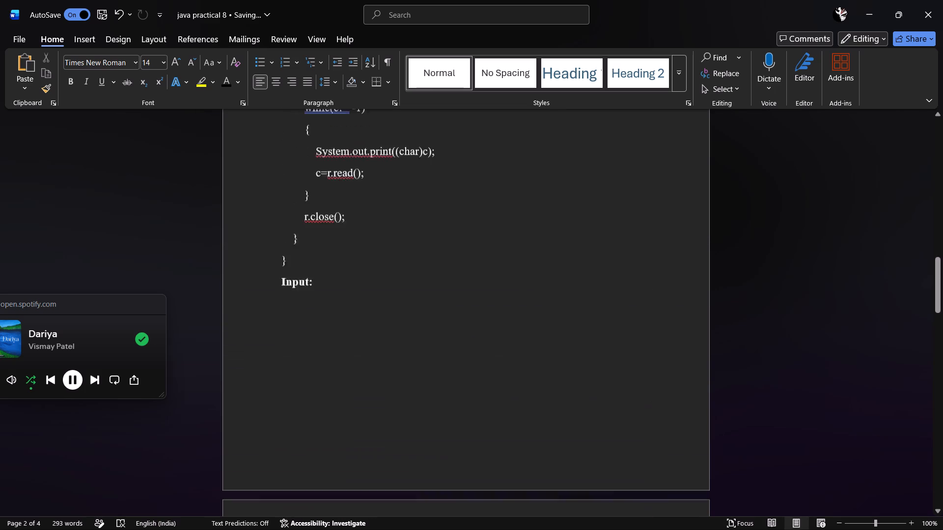
pyautogui.press('Up')
pyautogui.press('Up')
pyautogui.press('Up')
pyautogui.press('Up')
pyautogui.press('Up')
pyautogui.press('Up')
pyautogui.press('Up')
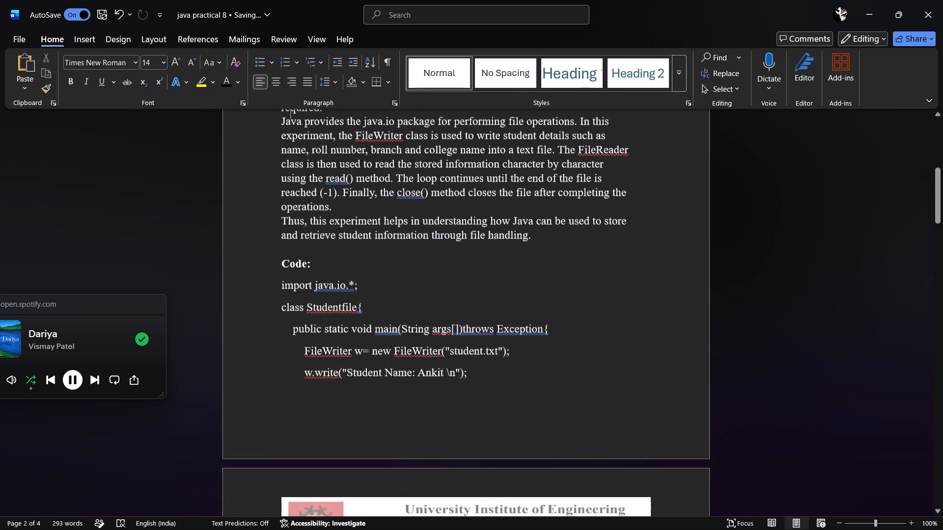
pyautogui.press('Up')
pyautogui.press('Up')
pyautogui.press('Up')
pyautogui.press('Up')
pyautogui.press('Up')
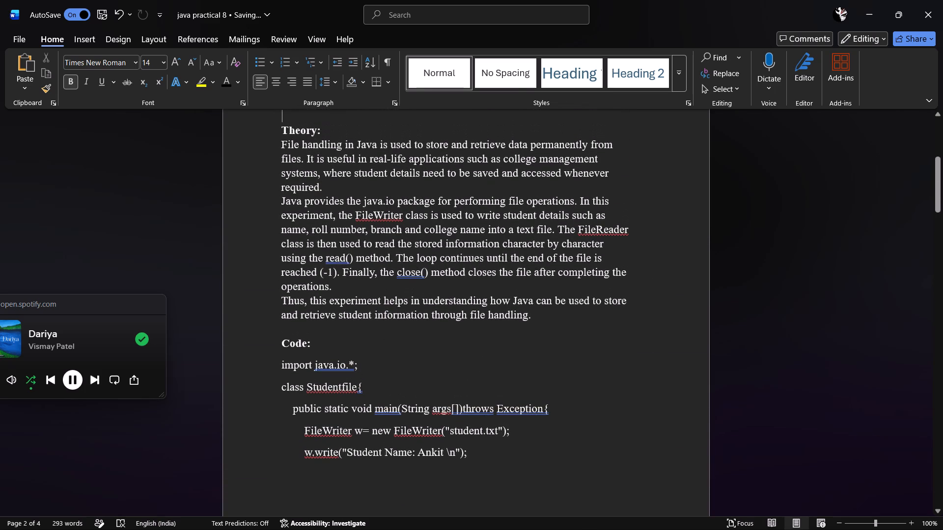
pyautogui.press('BackSpace')
pyautogui.press('BackSpace')
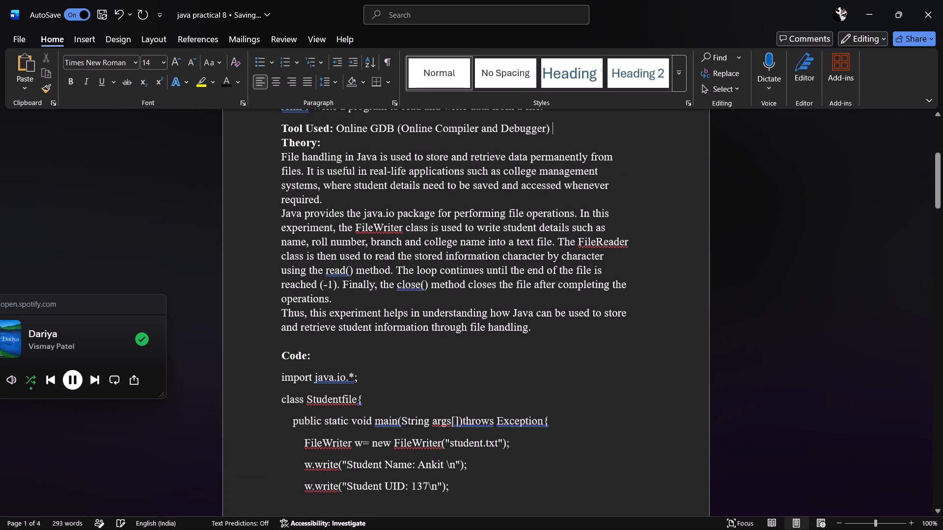
# Insert two blank lines between the console output screenshot and the "Learning Outcomes:" heading on page 3.
pyautogui.click(508, 328)
pyautogui.scroll(-8, 508, 328)
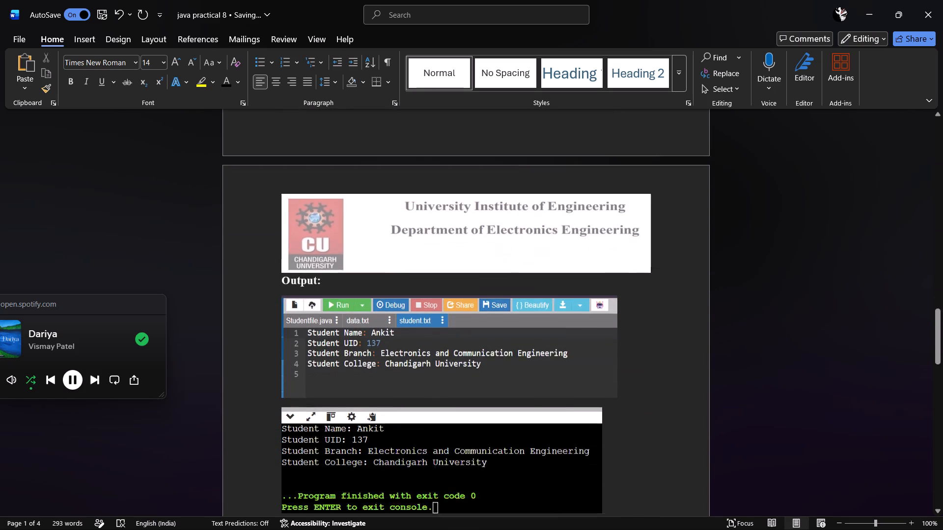
pyautogui.scroll(-3, 508, 328)
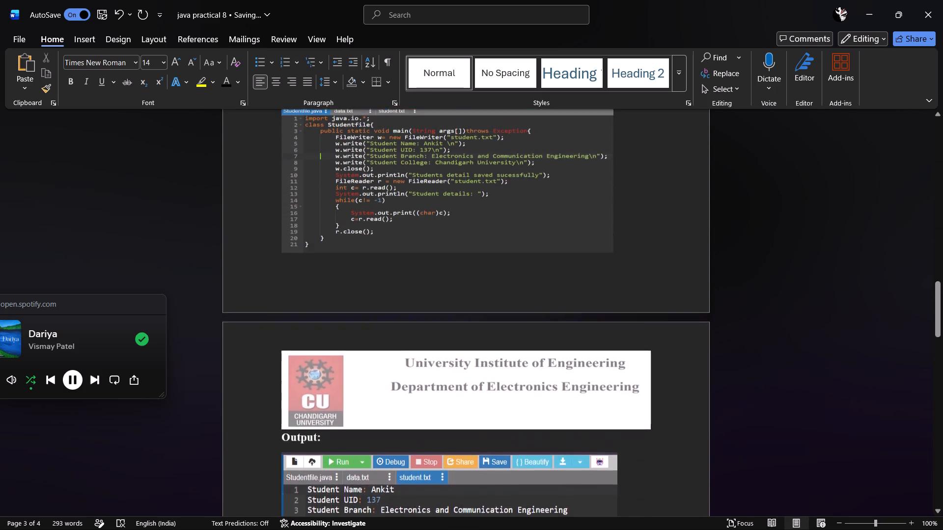
pyautogui.scroll(-1, 508, 328)
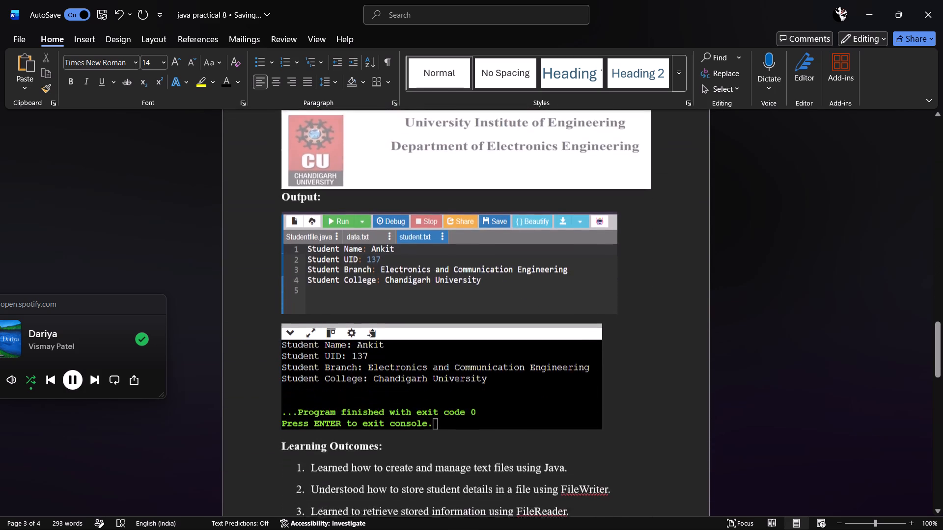
pyautogui.scroll(-1, 508, 328)
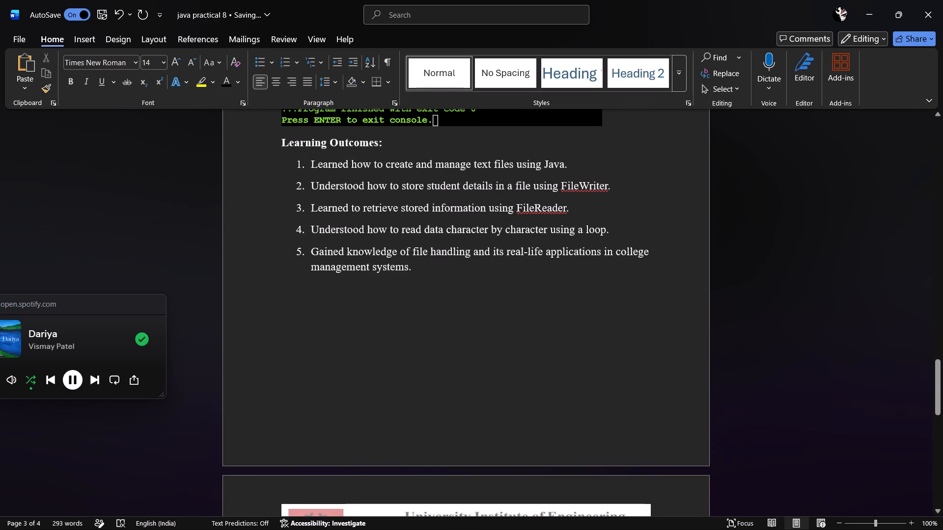
pyautogui.click(423, 368)
pyautogui.scroll(1, 423, 368)
pyautogui.hscroll(1, 423, 368)
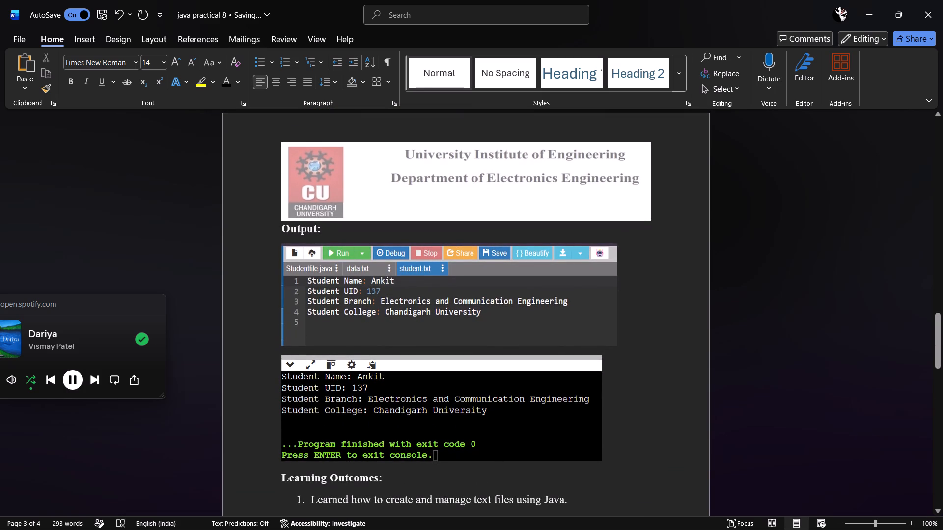
pyautogui.hscroll(1, 423, 368)
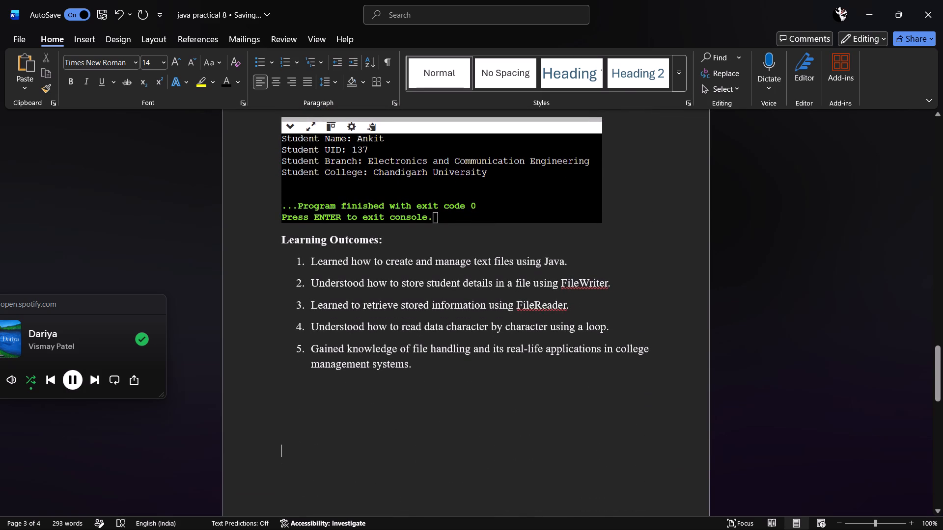
pyautogui.click(277, 245)
pyautogui.press('Return')
pyautogui.press('Return')
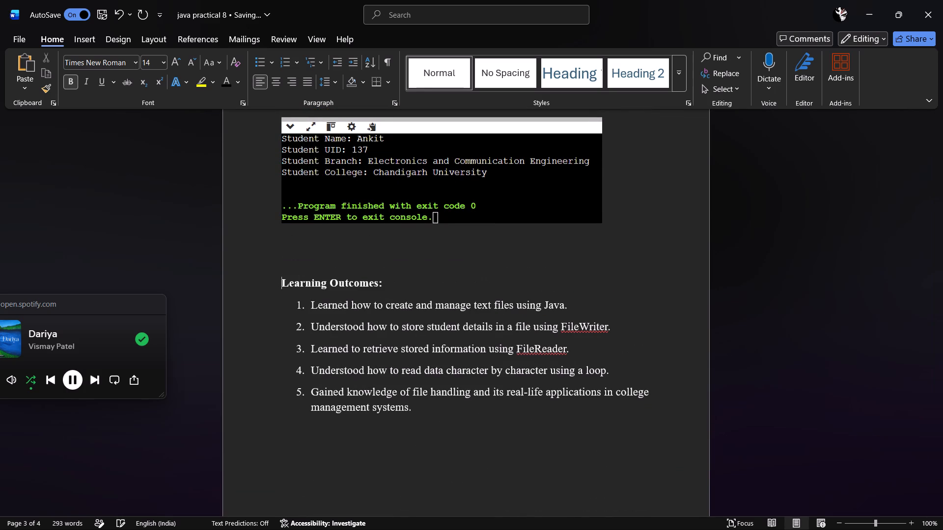
# Check the marks table page and the save status of java practical 8, and close the document.
pyautogui.scroll(-4, 277, 245)
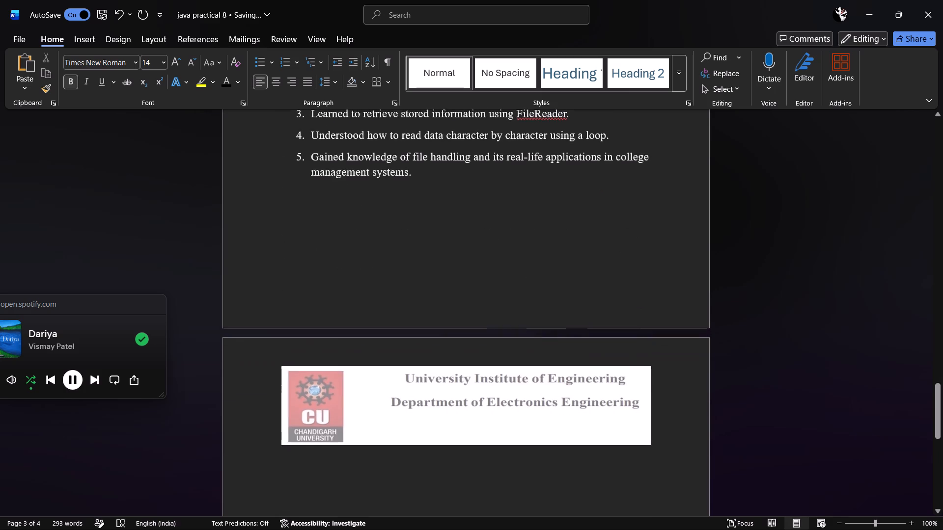
pyautogui.scroll(-2, 277, 245)
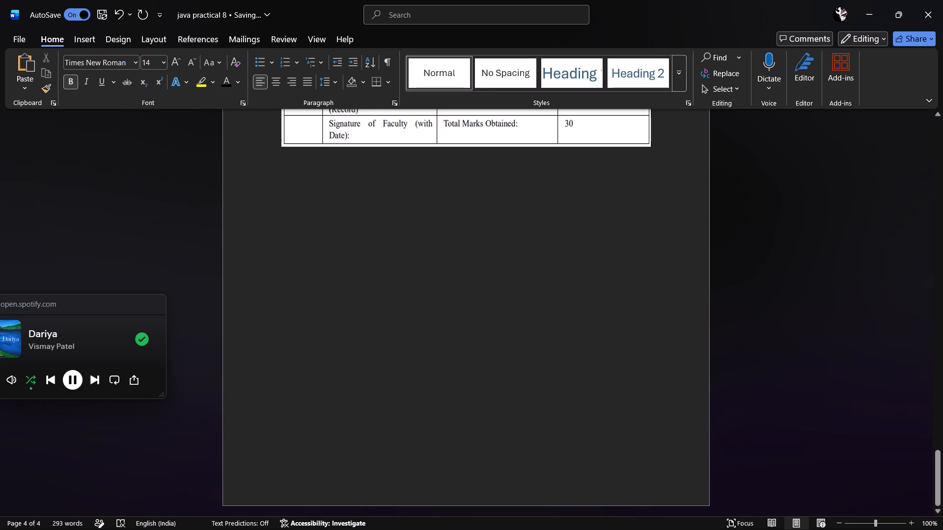
pyautogui.scroll(2, 259, 161)
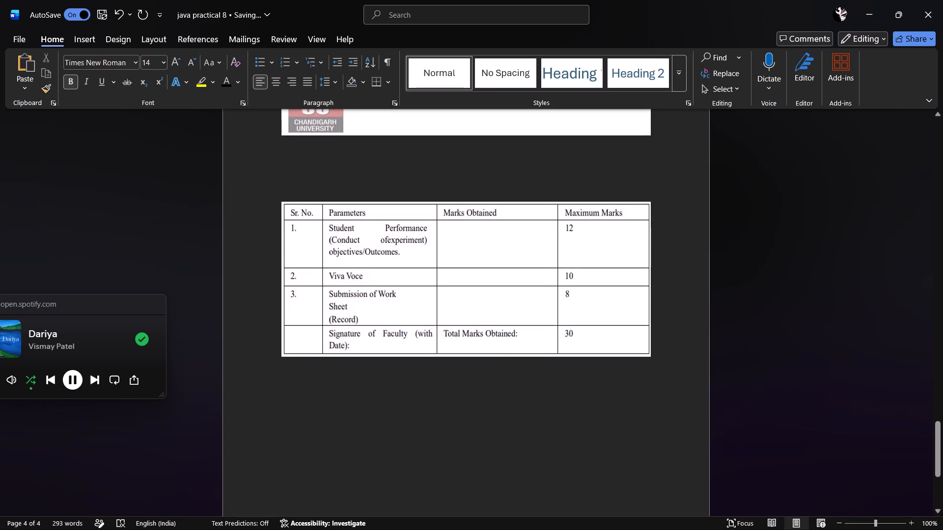
pyautogui.scroll(-4, 259, 161)
pyautogui.scroll(1, 259, 161)
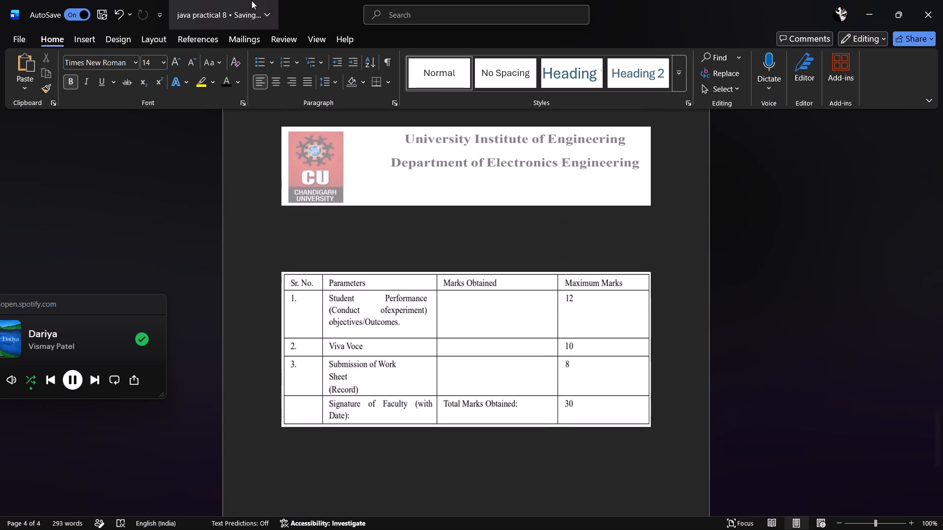
pyautogui.click(258, 17)
pyautogui.click(238, 210)
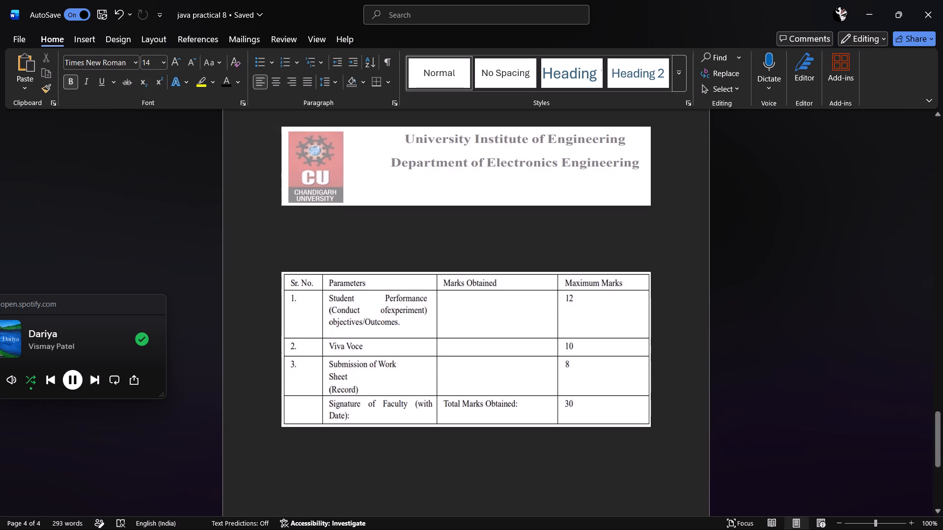
pyautogui.click(942, 0)
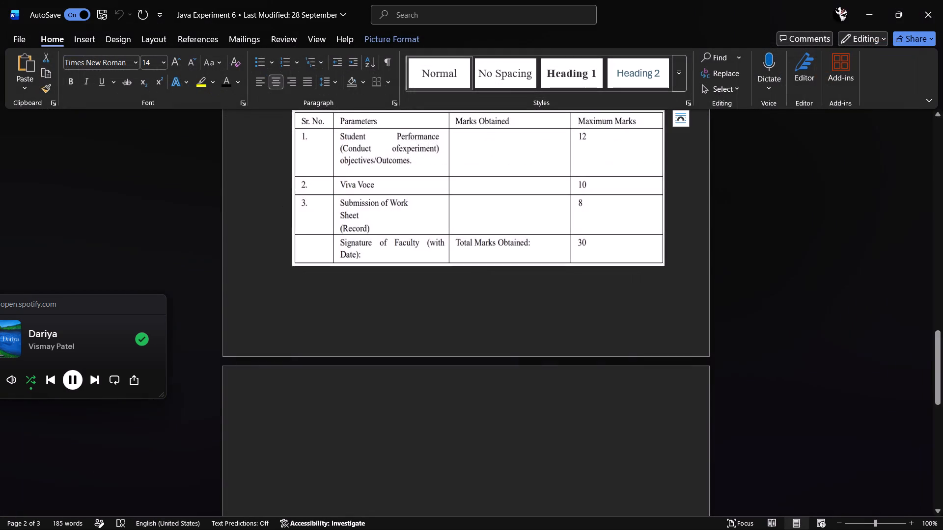
# Close the Java Experiment 6 document.
pyautogui.click(942, 0)
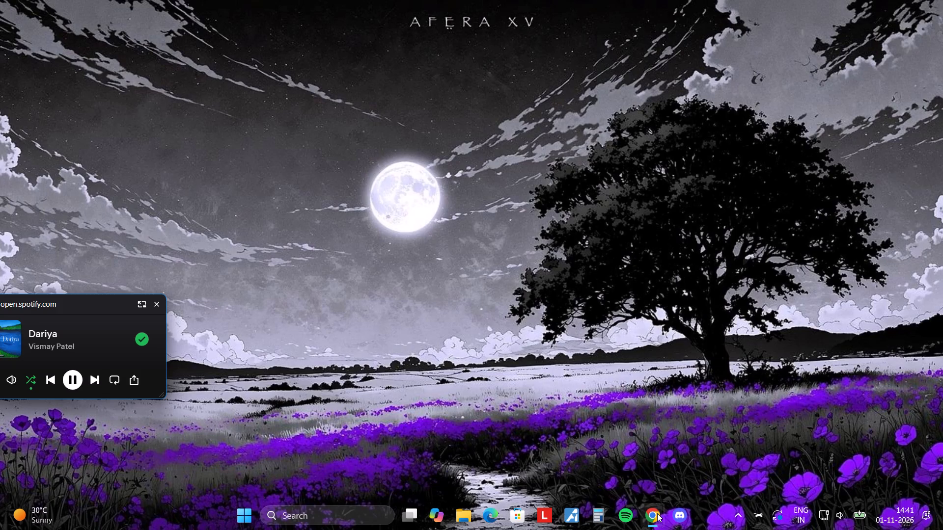